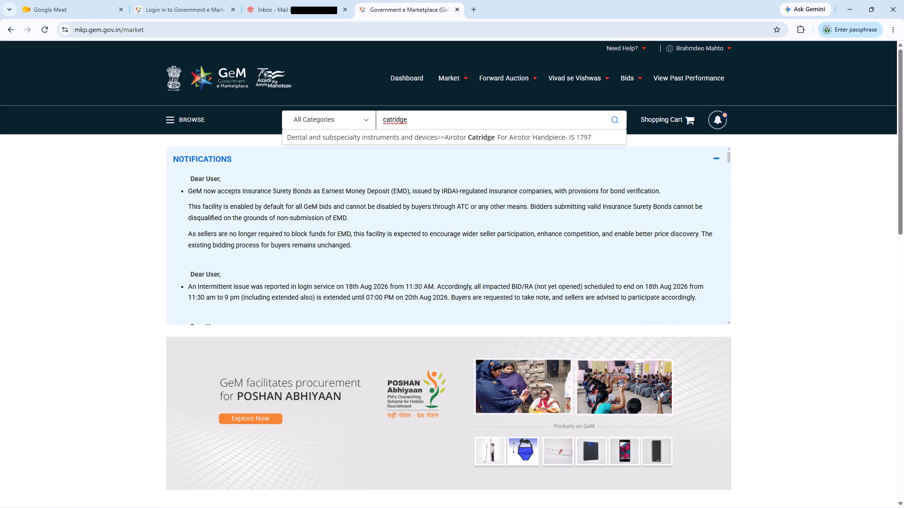
Search Google in a new browser tab for "ink catridge".
{"action": "left_click", "coordinate": [477, 8]}
{"action": "type", "text": "prin"}
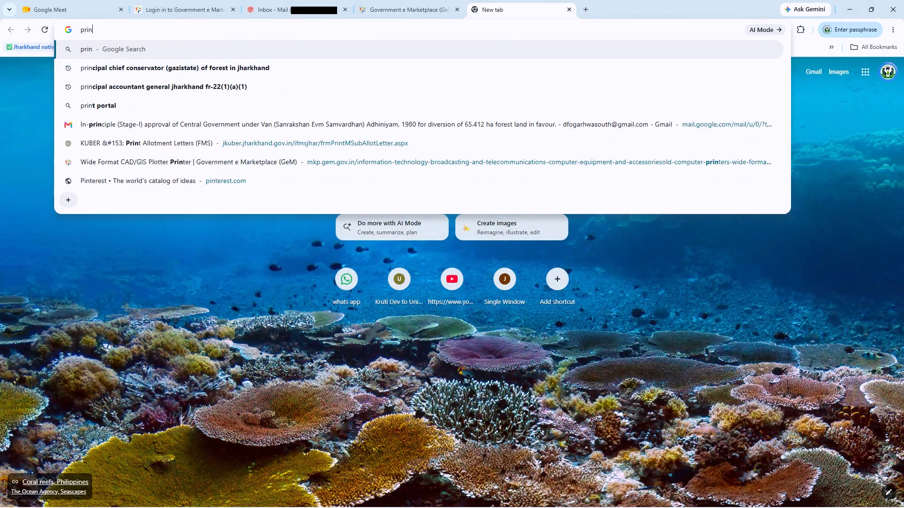
{"action": "key", "text": "BackSpace"}
{"action": "key", "text": "BackSpace"}
{"action": "key", "text": "BackSpace"}
{"action": "key", "text": "BackSpace"}
{"action": "type", "text": "ink catridge"}
{"action": "key", "text": "Return"}
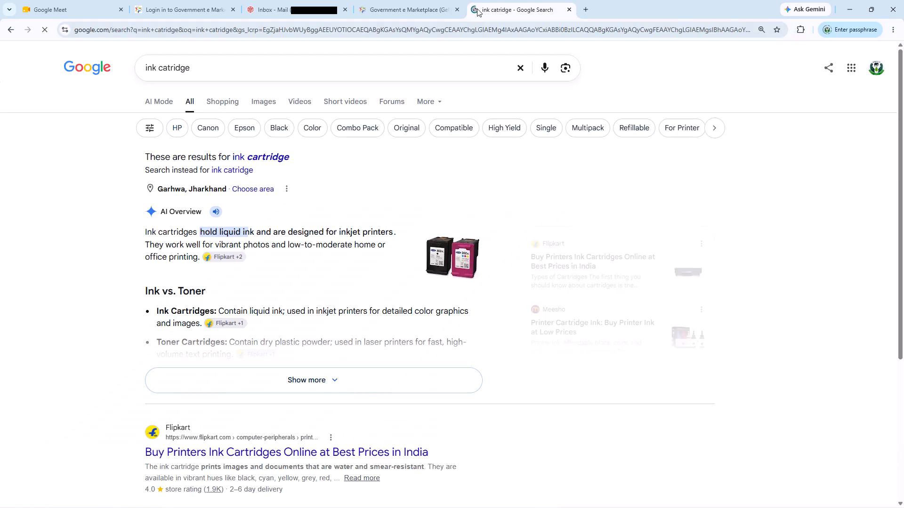
Back in the marketplace, correct the search term to "cartridge" and open the Toner Cartridges / Ink Cartridges / Consumables for Printers category, dismissing its guided tour.
{"action": "left_click", "coordinate": [420, 0]}
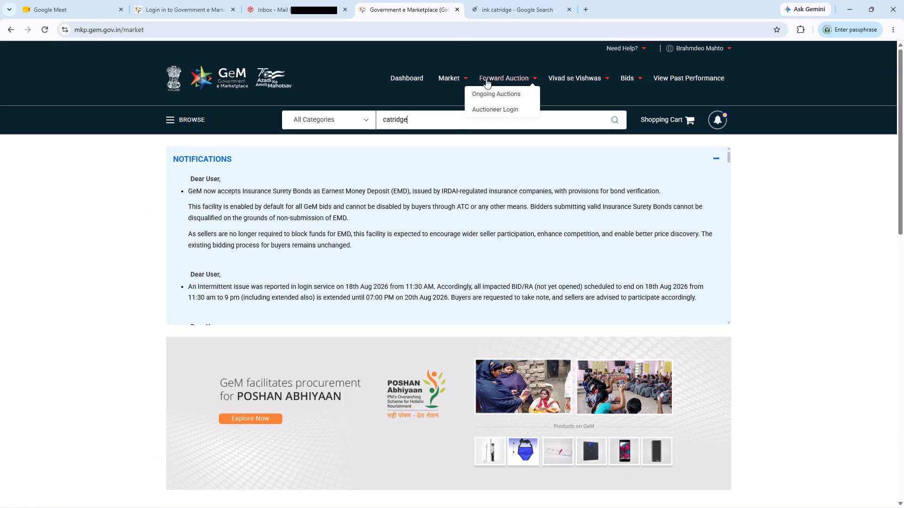
{"action": "left_click", "coordinate": [389, 119]}
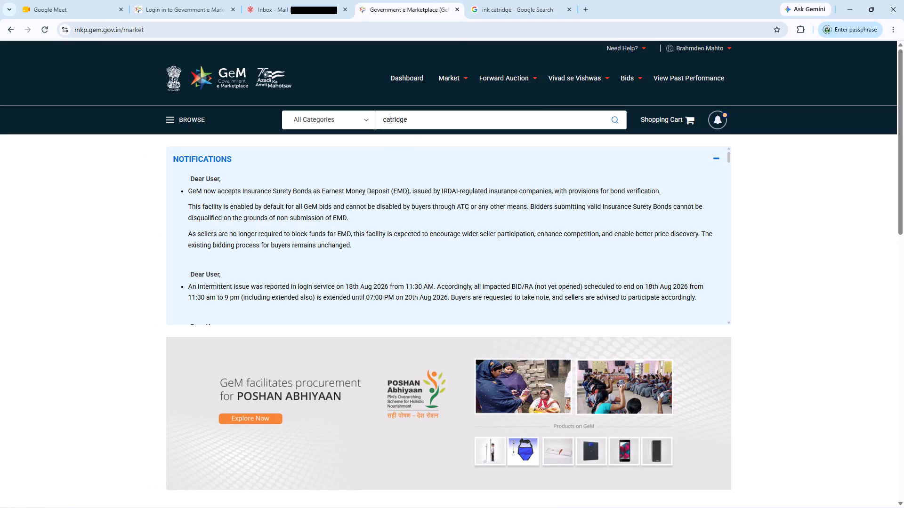
{"action": "key", "text": "r"}
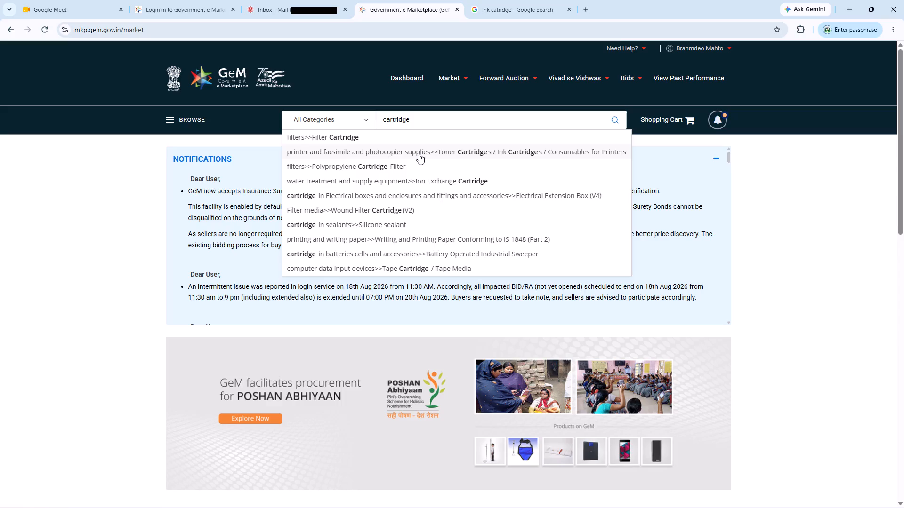
{"action": "left_click", "coordinate": [419, 154]}
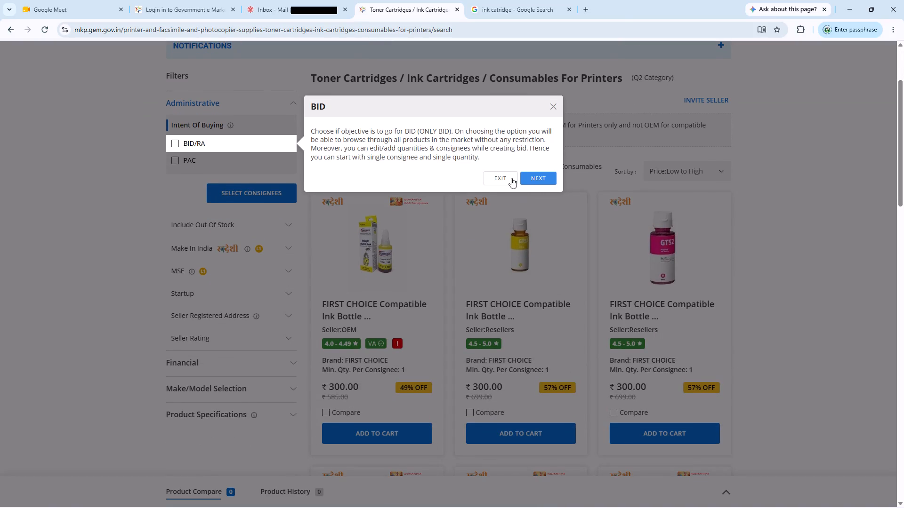
{"action": "left_click", "coordinate": [555, 105]}
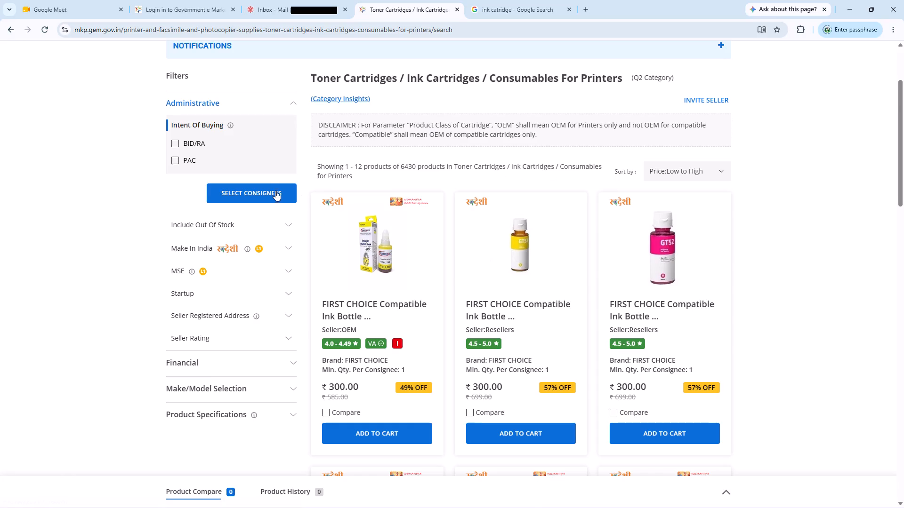
Set the consignee quantity to 3 for the preset delivery location and search for matching products.
{"action": "left_click", "coordinate": [274, 191]}
{"action": "left_click", "coordinate": [554, 301]}
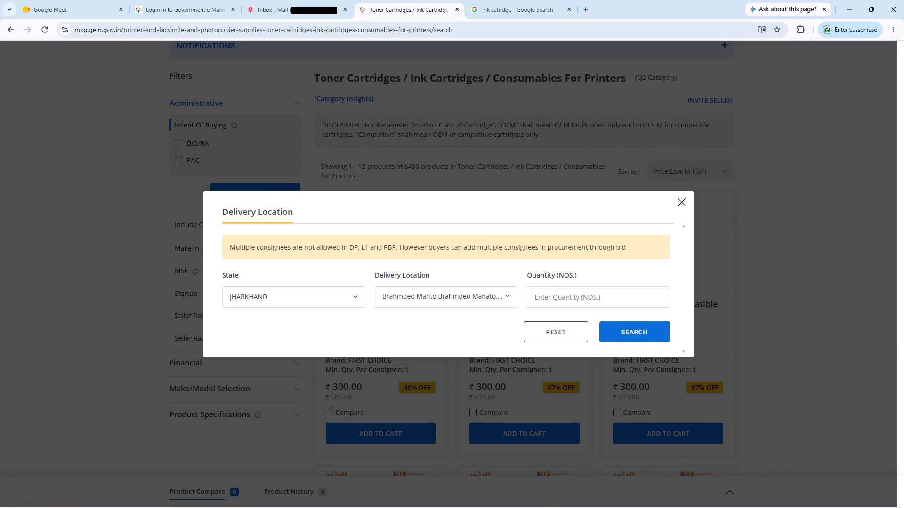
{"action": "key", "text": "3"}
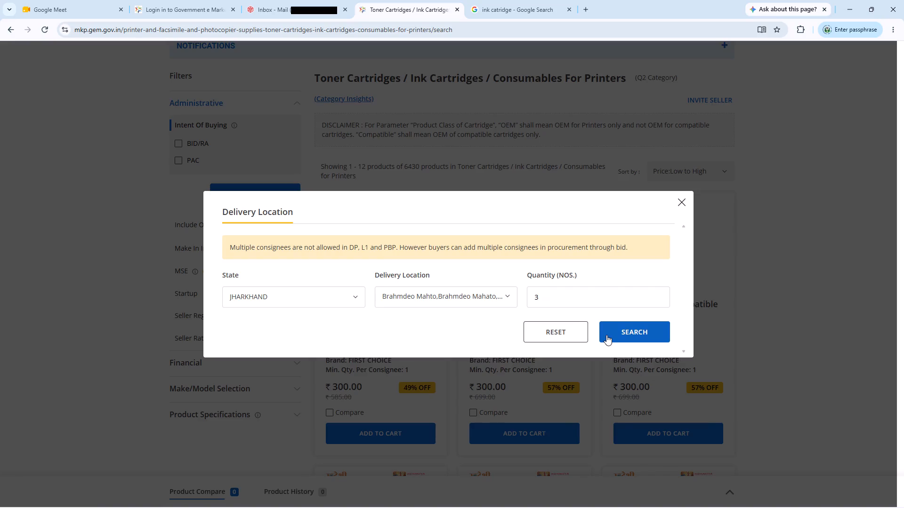
{"action": "left_click", "coordinate": [606, 335]}
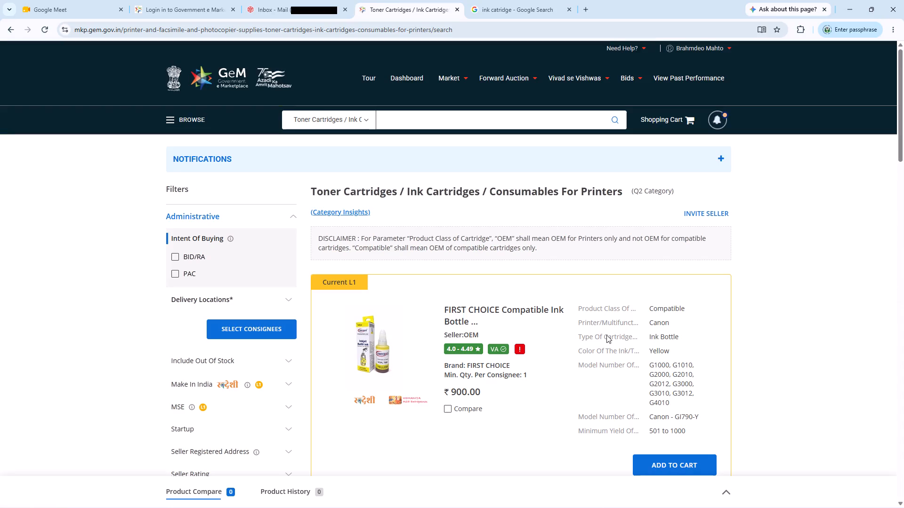
Filter the cartridge listings by the brand brother.
{"action": "scroll", "coordinate": [194, 296], "scroll_direction": "down", "scroll_amount": 1}
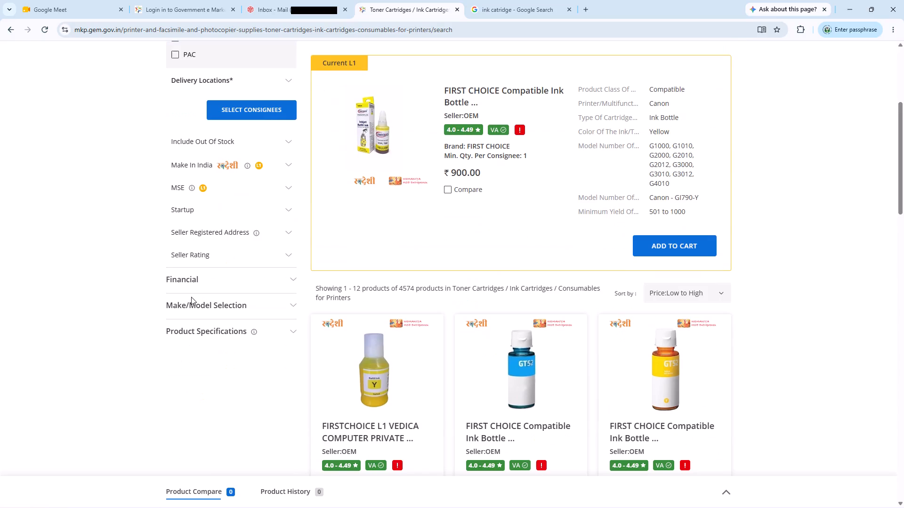
{"action": "left_click", "coordinate": [294, 310]}
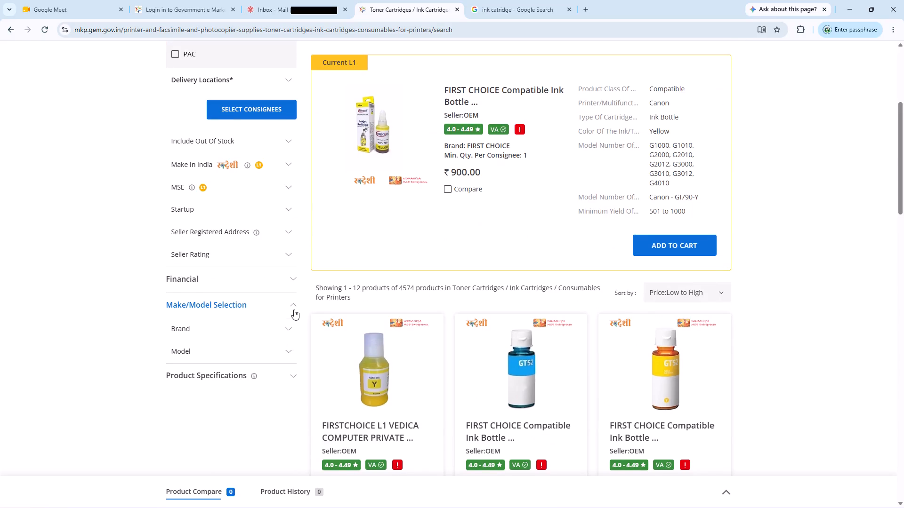
{"action": "left_click", "coordinate": [282, 332]}
{"action": "scroll", "coordinate": [135, 334], "scroll_direction": "down", "scroll_amount": 1}
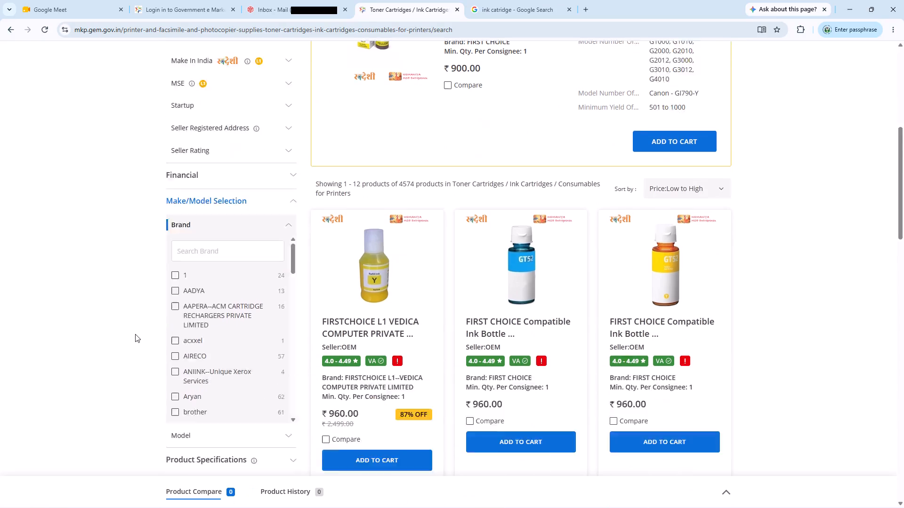
{"action": "scroll", "coordinate": [202, 254], "scroll_direction": "down", "scroll_amount": 1}
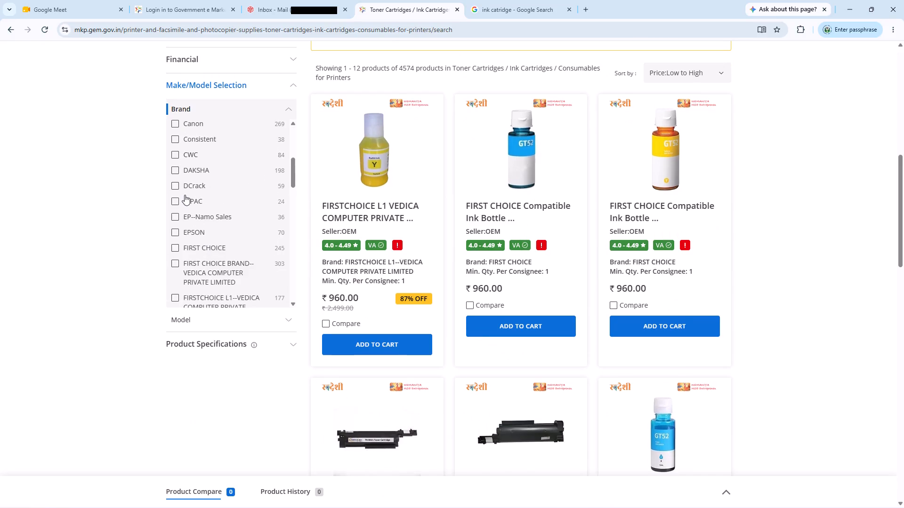
{"action": "scroll", "coordinate": [178, 203], "scroll_direction": "up", "scroll_amount": 1}
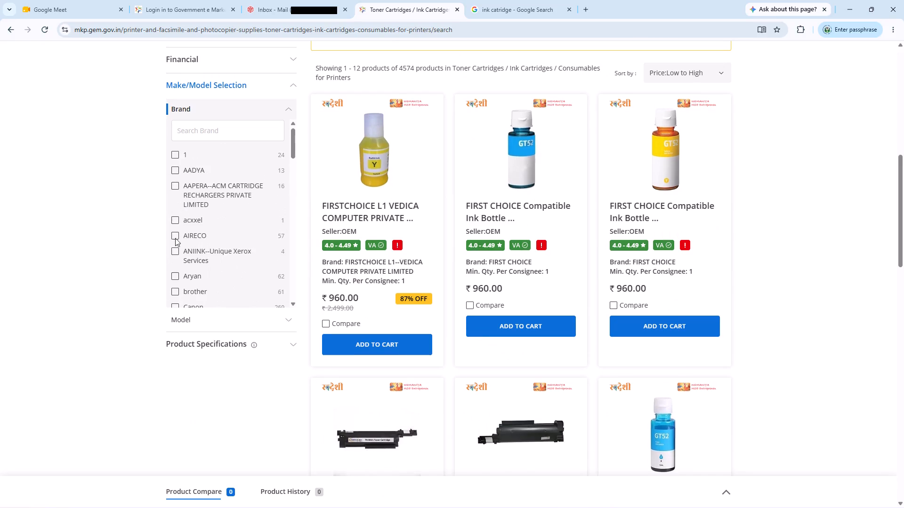
{"action": "left_click", "coordinate": [175, 296]}
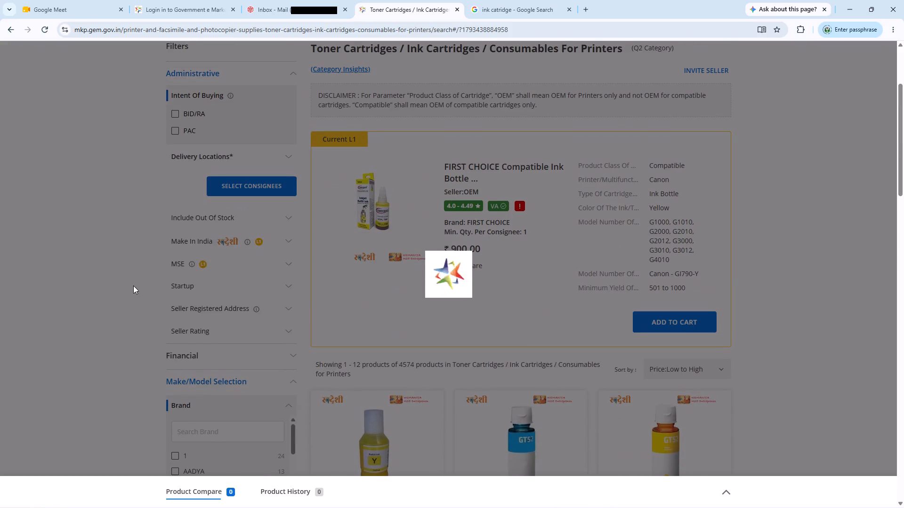
Expand the Model filter and look through the model names and brother listings for the needed cartridge.
{"action": "scroll", "coordinate": [133, 286], "scroll_direction": "down", "scroll_amount": 1}
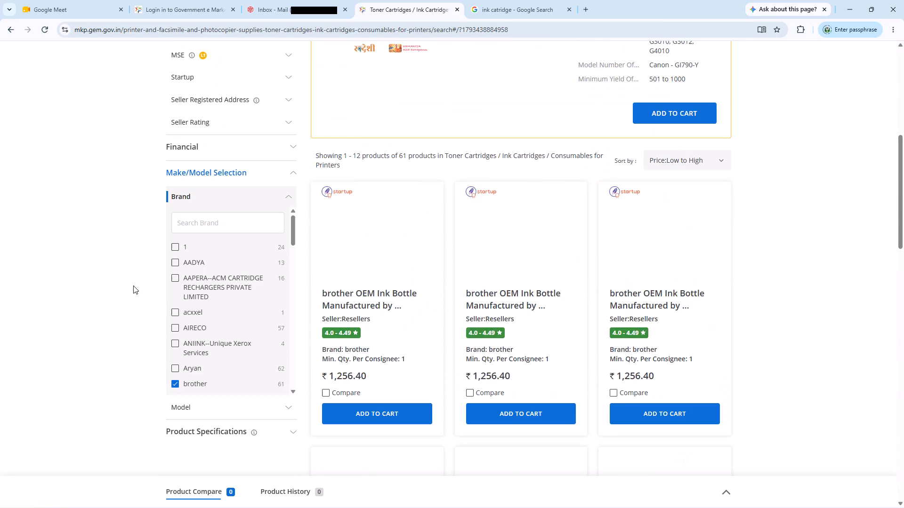
{"action": "left_click", "coordinate": [292, 392]}
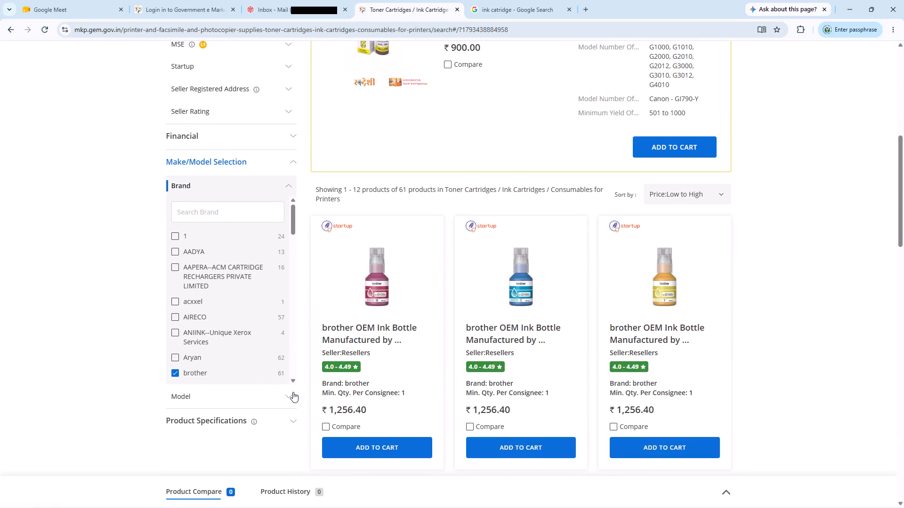
{"action": "scroll", "coordinate": [149, 303], "scroll_direction": "down", "scroll_amount": 1}
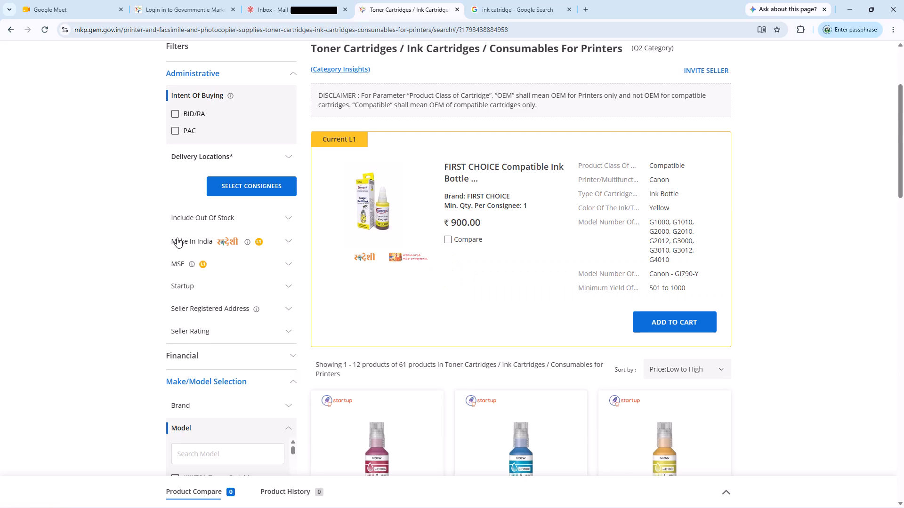
{"action": "scroll", "coordinate": [177, 238], "scroll_direction": "down", "scroll_amount": 1}
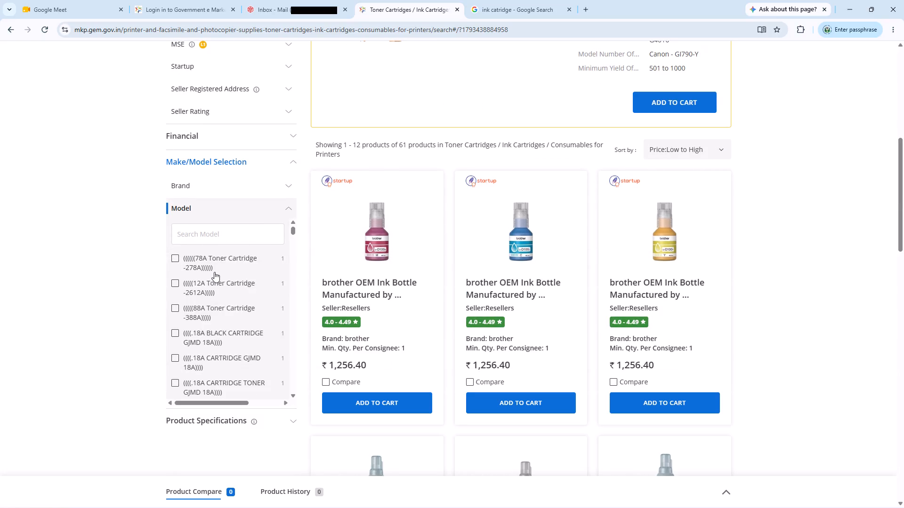
{"action": "scroll", "coordinate": [214, 272], "scroll_direction": "down", "scroll_amount": 2}
{"action": "left_click_drag", "start_coordinate": [293, 231], "coordinate": [293, 250]}
{"action": "scroll", "coordinate": [224, 361], "scroll_direction": "down", "scroll_amount": 1}
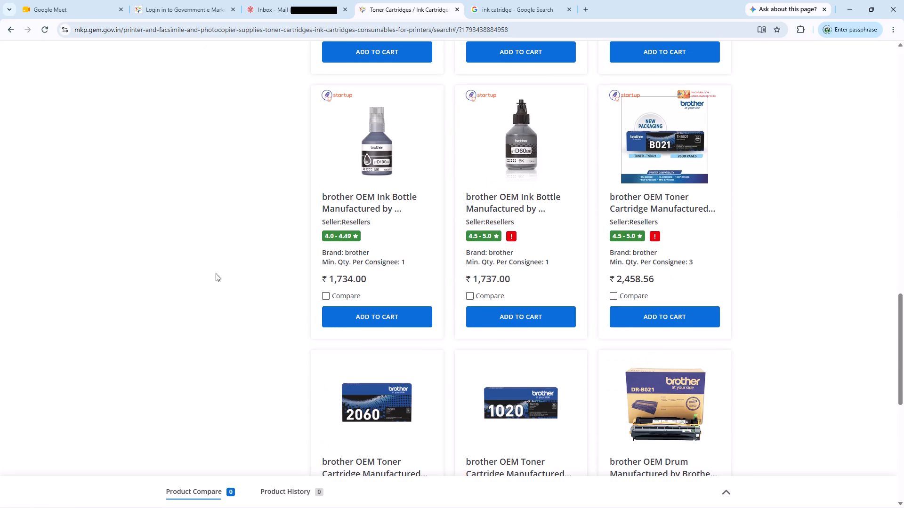
{"action": "scroll", "coordinate": [216, 249], "scroll_direction": "up", "scroll_amount": 5}
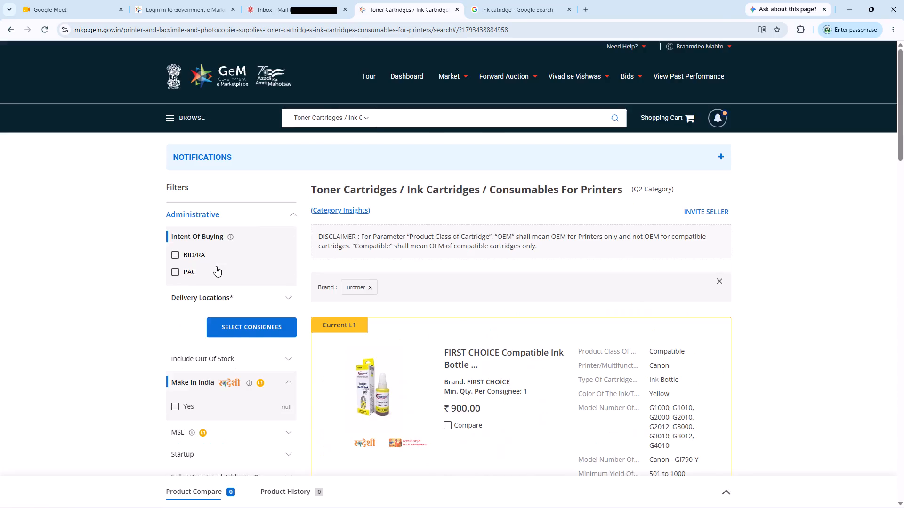
{"action": "scroll", "coordinate": [216, 266], "scroll_direction": "down", "scroll_amount": 2}
{"action": "scroll", "coordinate": [214, 374], "scroll_direction": "down", "scroll_amount": 1}
{"action": "scroll", "coordinate": [117, 339], "scroll_direction": "down", "scroll_amount": 1}
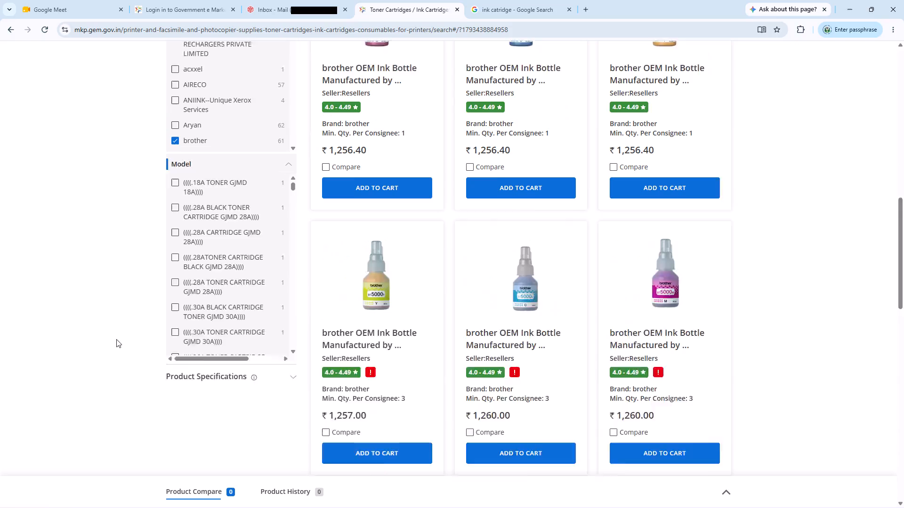
{"action": "scroll", "coordinate": [186, 230], "scroll_direction": "down", "scroll_amount": 1}
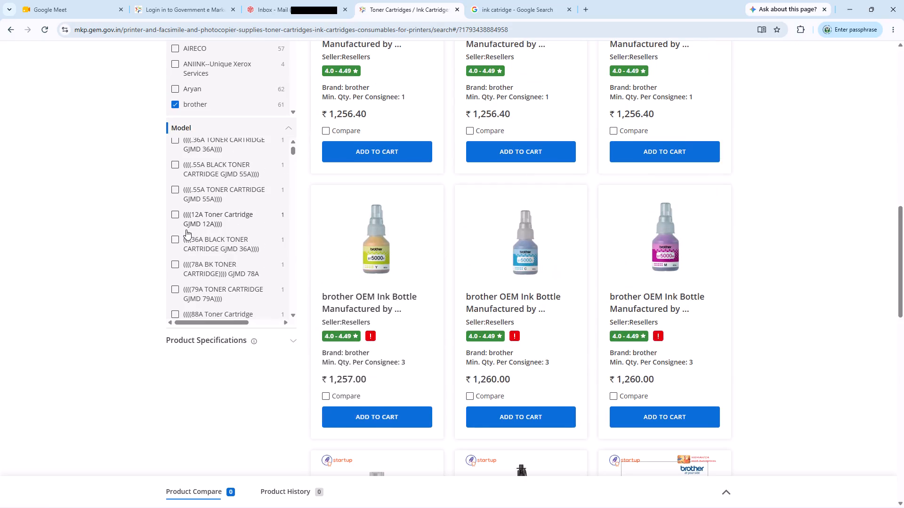
{"action": "scroll", "coordinate": [186, 230], "scroll_direction": "down", "scroll_amount": 3}
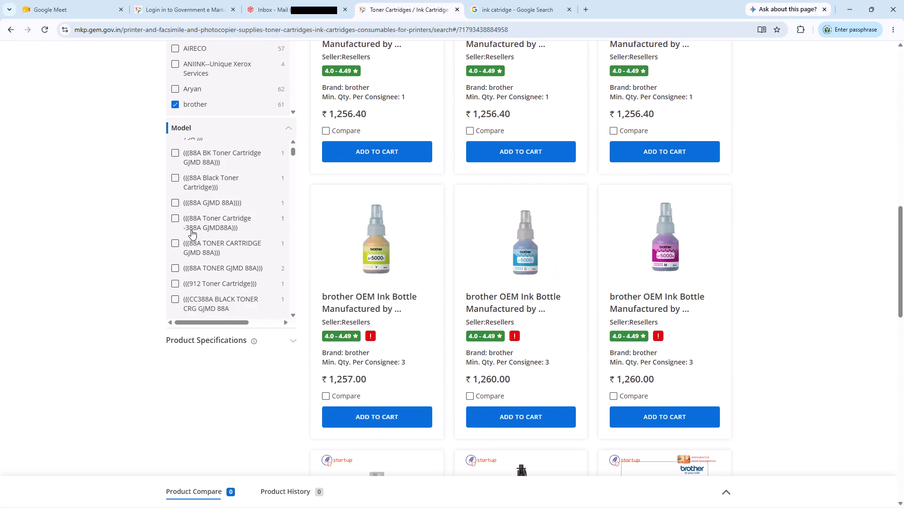
{"action": "scroll", "coordinate": [191, 230], "scroll_direction": "down", "scroll_amount": 2}
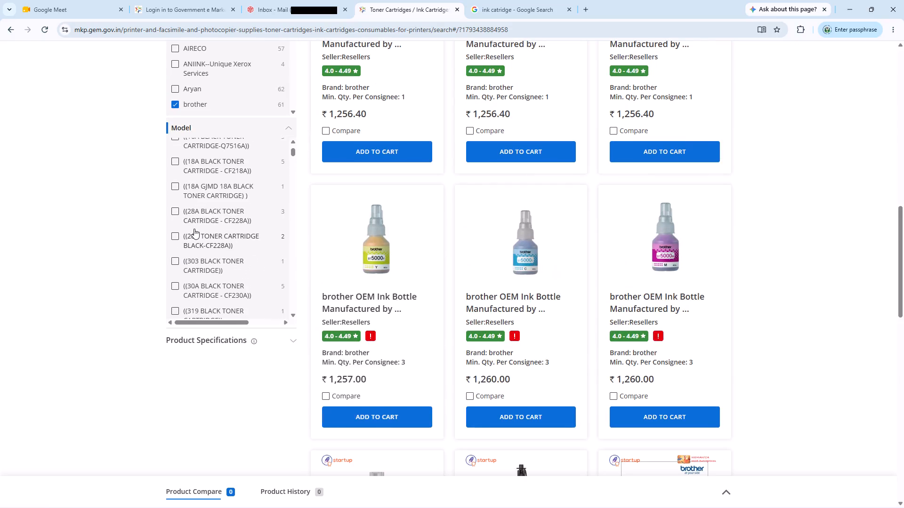
{"action": "scroll", "coordinate": [195, 224], "scroll_direction": "up", "scroll_amount": 7}
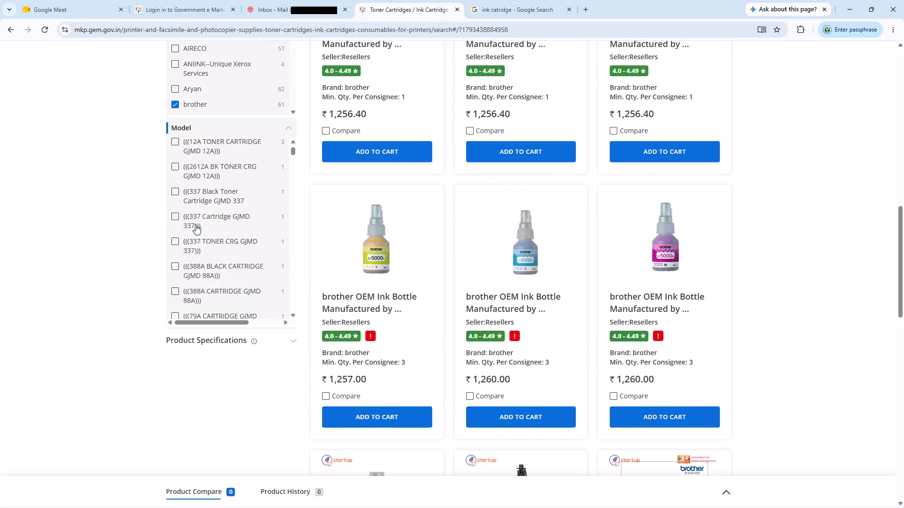
{"action": "scroll", "coordinate": [195, 224], "scroll_direction": "up", "scroll_amount": 2}
Search the Model filter for 55 and look through the model names offered.
{"action": "left_click", "coordinate": [223, 155]}
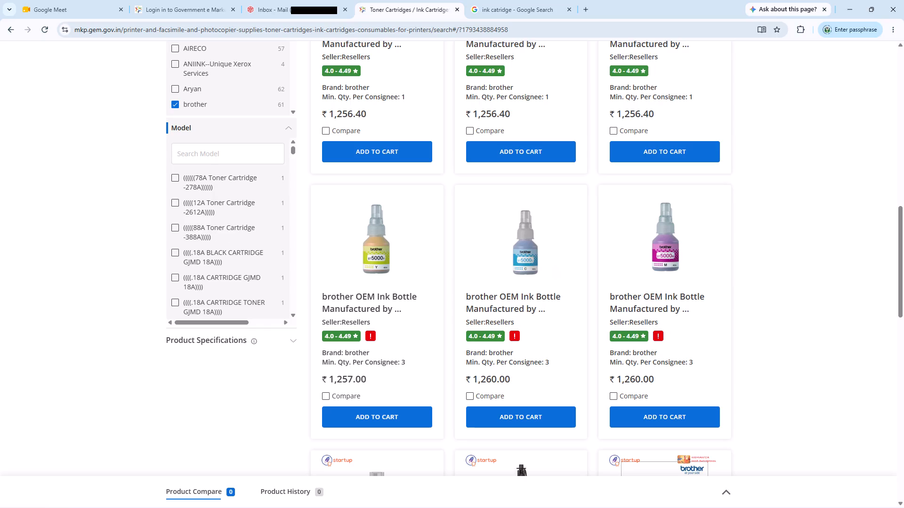
{"action": "type", "text": "55"}
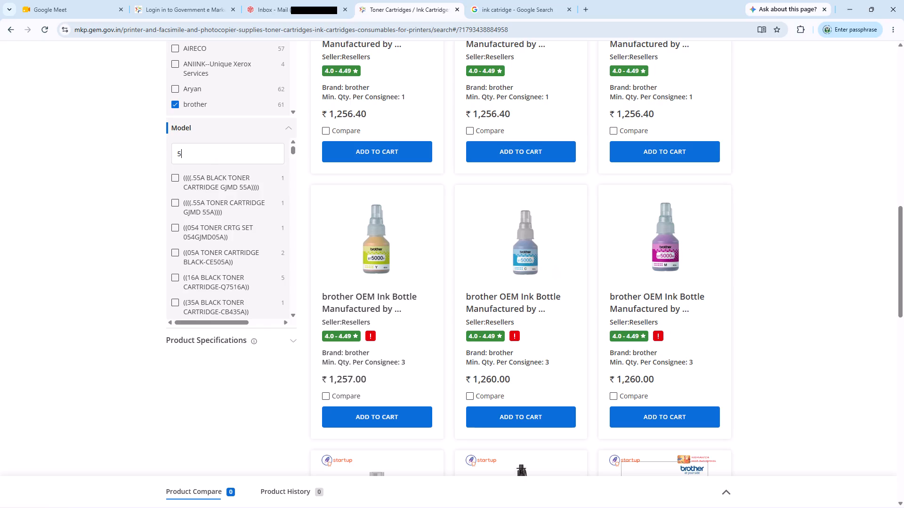
{"action": "scroll", "coordinate": [221, 222], "scroll_direction": "down", "scroll_amount": 2}
{"action": "key", "text": "5"}
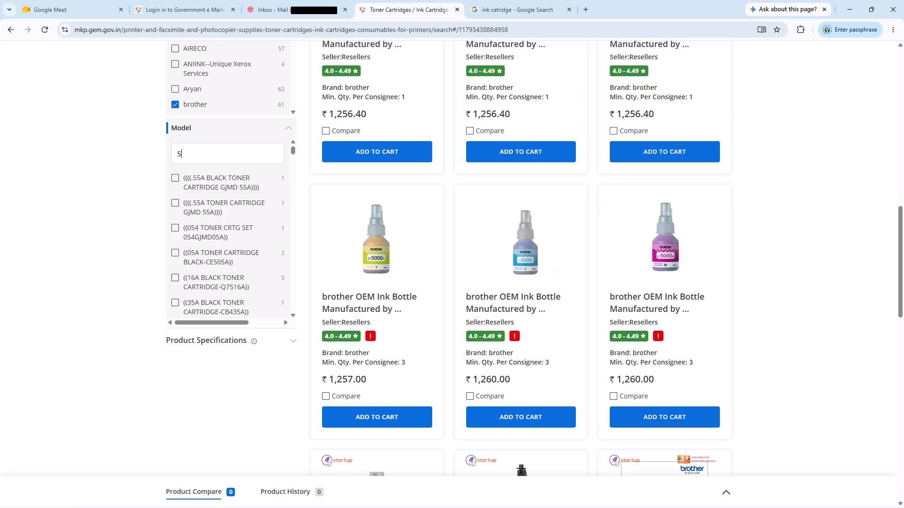
{"action": "scroll", "coordinate": [244, 249], "scroll_direction": "down", "scroll_amount": 5}
{"action": "scroll", "coordinate": [198, 213], "scroll_direction": "up", "scroll_amount": 5}
Reload the cartridge listings page, agreeing to resubmit the form.
{"action": "left_click", "coordinate": [42, 26]}
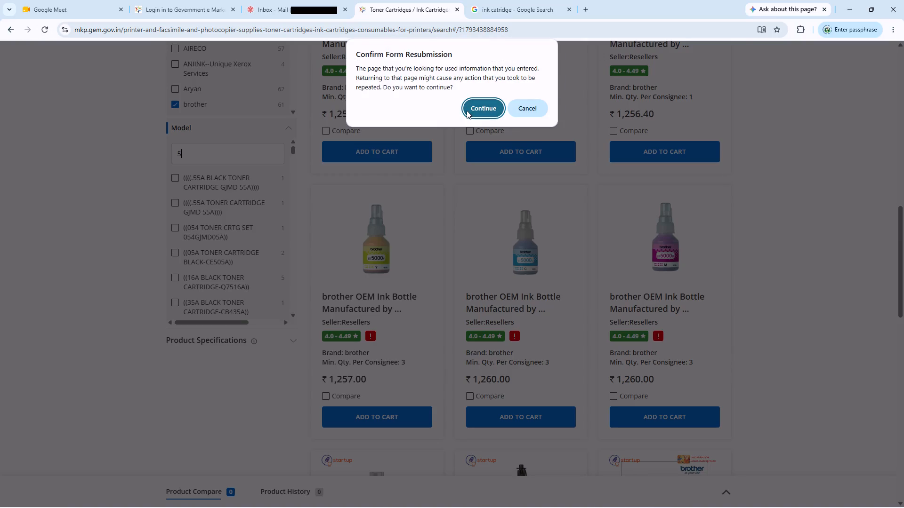
{"action": "left_click", "coordinate": [467, 111]}
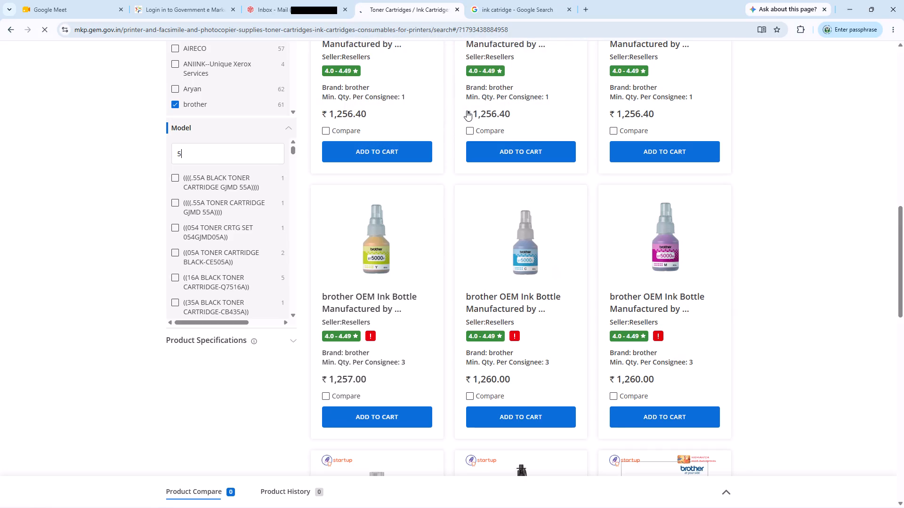
Switch to the Google results page, search for "ink cartridge for laser printer" and look through the overview of laser toner options.
{"action": "left_click", "coordinate": [512, 0]}
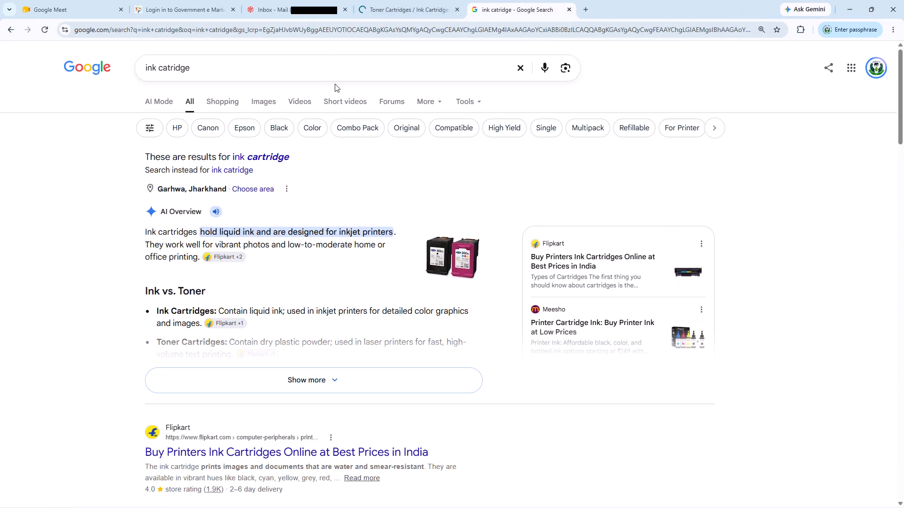
{"action": "left_click", "coordinate": [213, 70]}
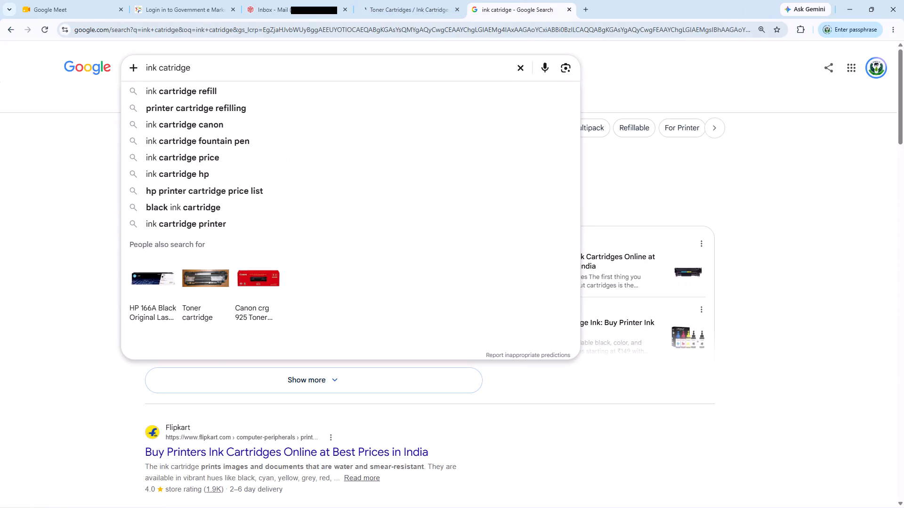
{"action": "key", "text": "space"}
{"action": "type", "text": "for la"}
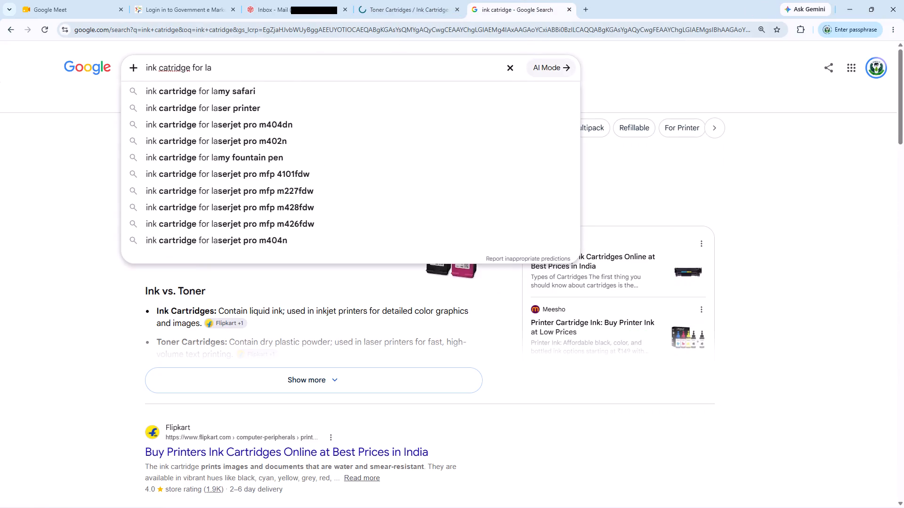
{"action": "key", "text": "Down"}
{"action": "key", "text": "Down"}
{"action": "key", "text": "Return"}
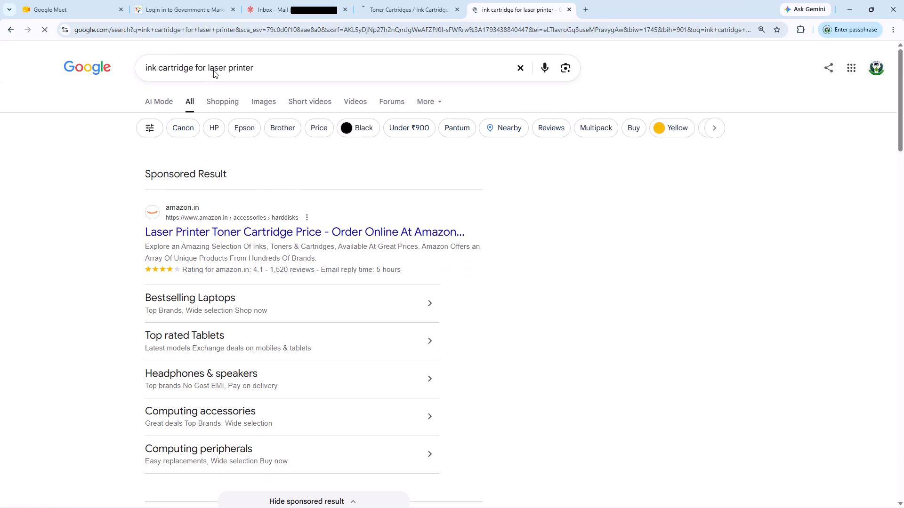
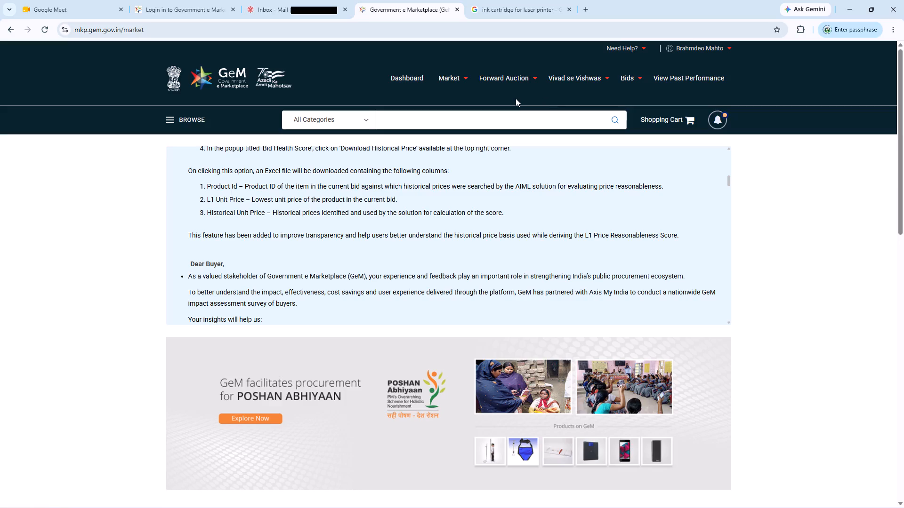
Search the marketplace for "cartridge" and open the Toner Cartridges / Ink Cartridges / Consumables for Printers category.
{"action": "type", "text": "cartridge"}
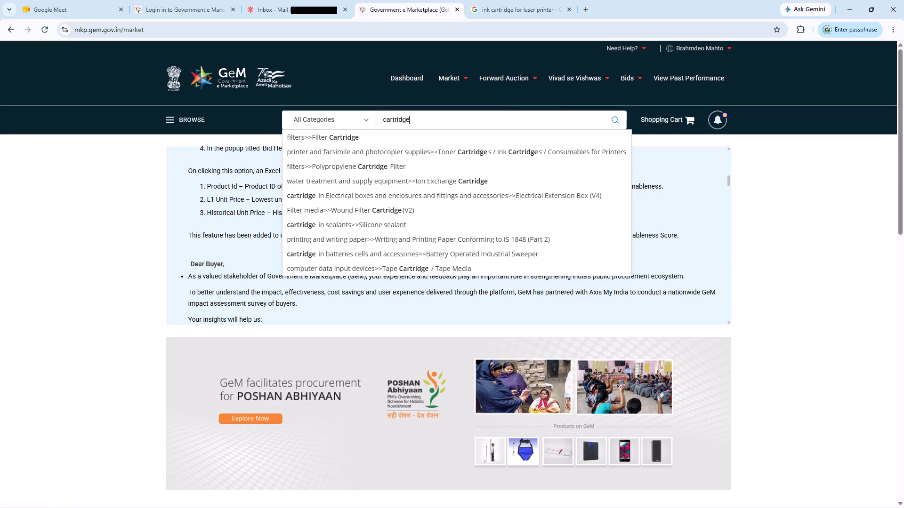
{"action": "left_click", "coordinate": [377, 152]}
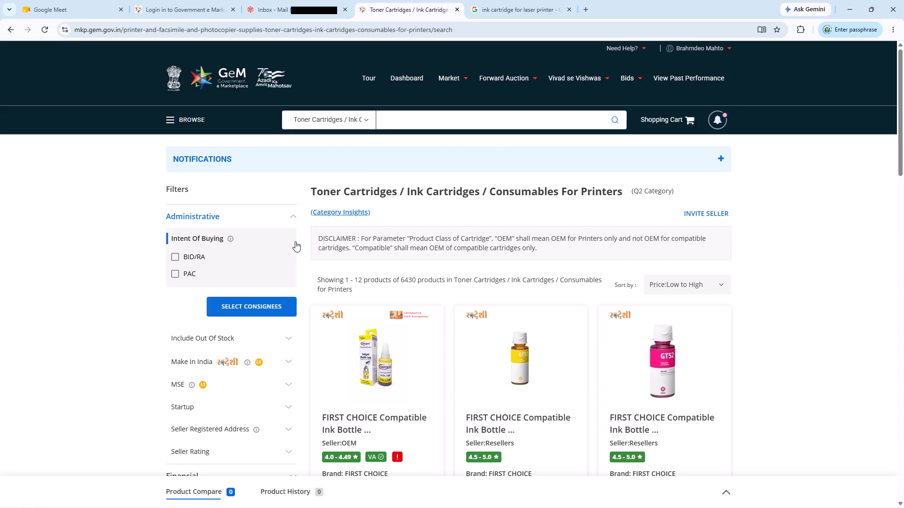
Set the consignee quantity to 1 for the Jharkhand delivery location and search with it.
{"action": "left_click", "coordinate": [280, 305]}
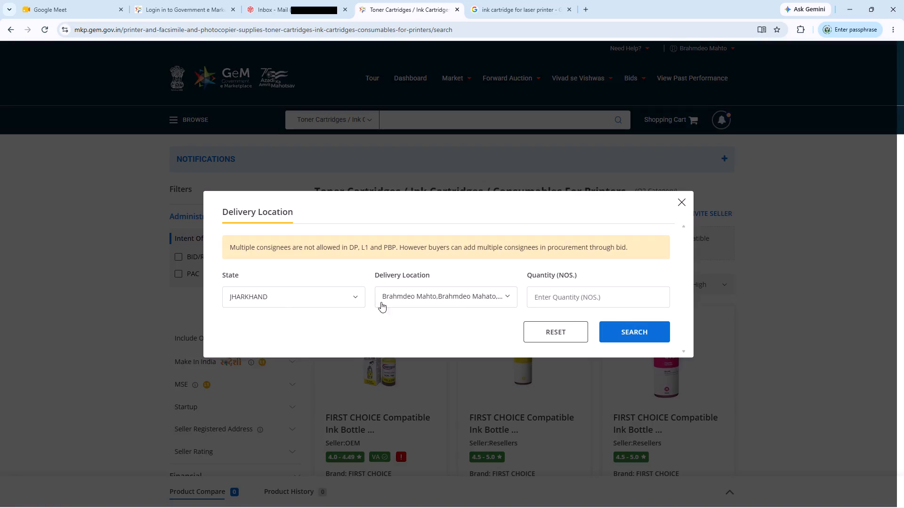
{"action": "left_click", "coordinate": [536, 291]}
{"action": "key", "text": "1"}
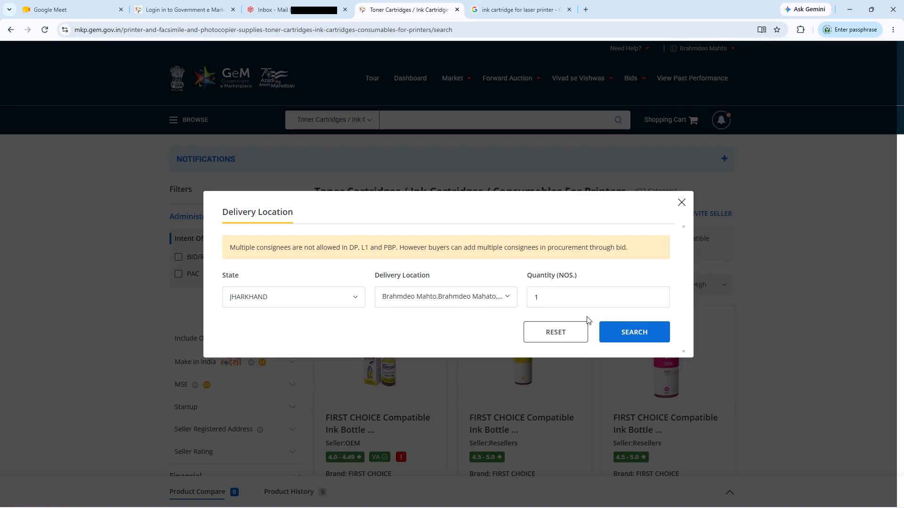
{"action": "left_click", "coordinate": [609, 330]}
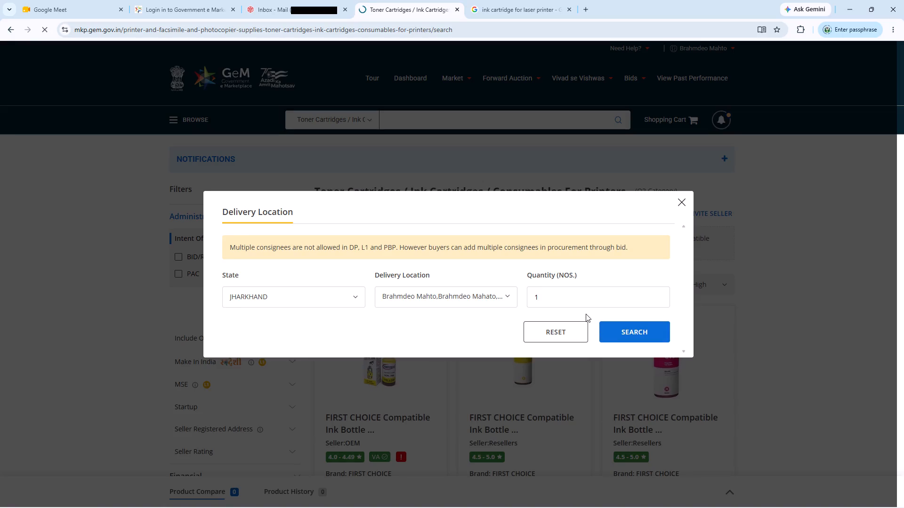
Filter the cartridge listings by the brand brother under Make/Model Selection.
{"action": "scroll", "coordinate": [294, 308], "scroll_direction": "down", "scroll_amount": 1}
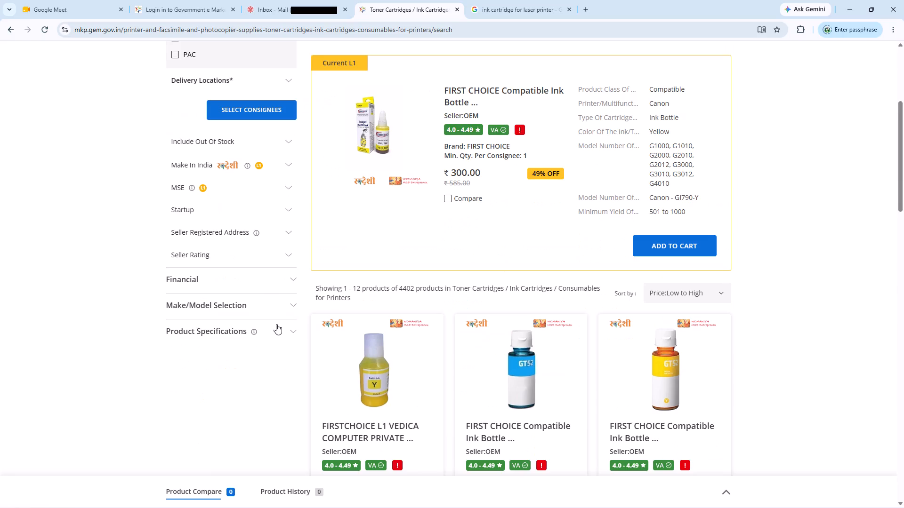
{"action": "left_click", "coordinate": [289, 308]}
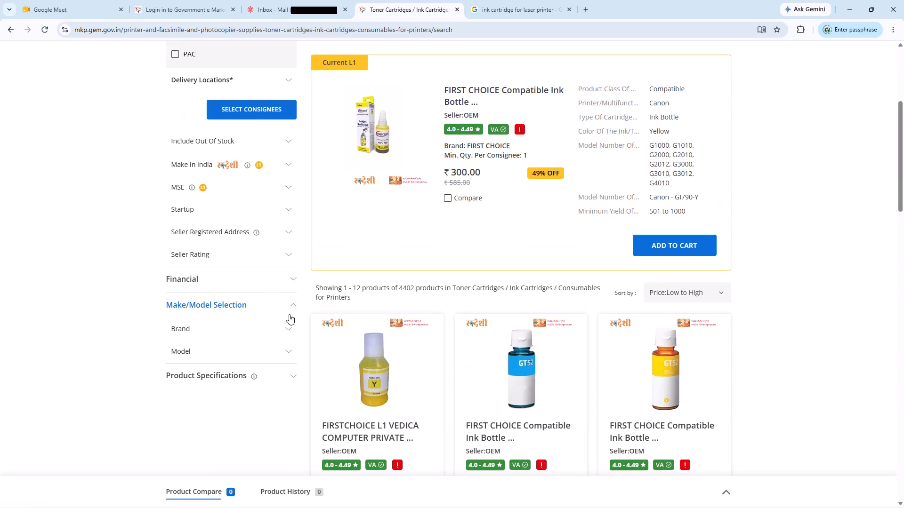
{"action": "left_click", "coordinate": [295, 331]}
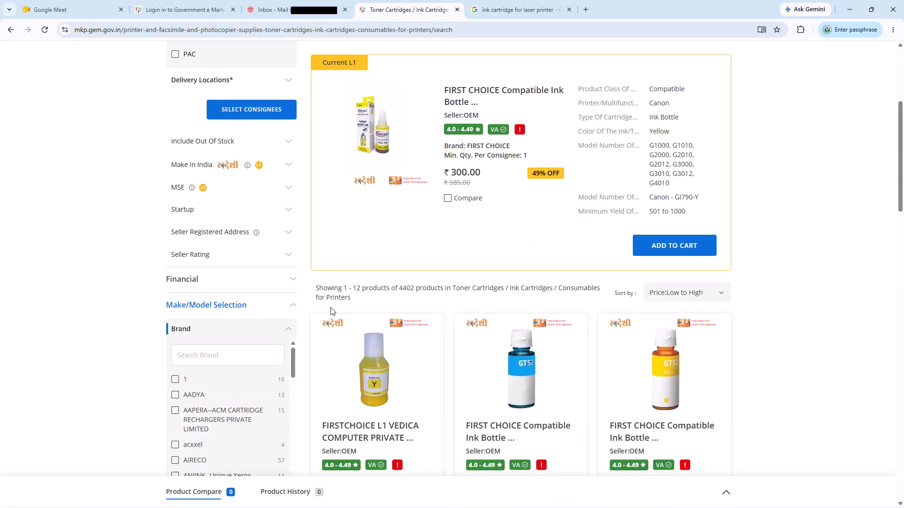
{"action": "scroll", "coordinate": [283, 287], "scroll_direction": "down", "scroll_amount": 1}
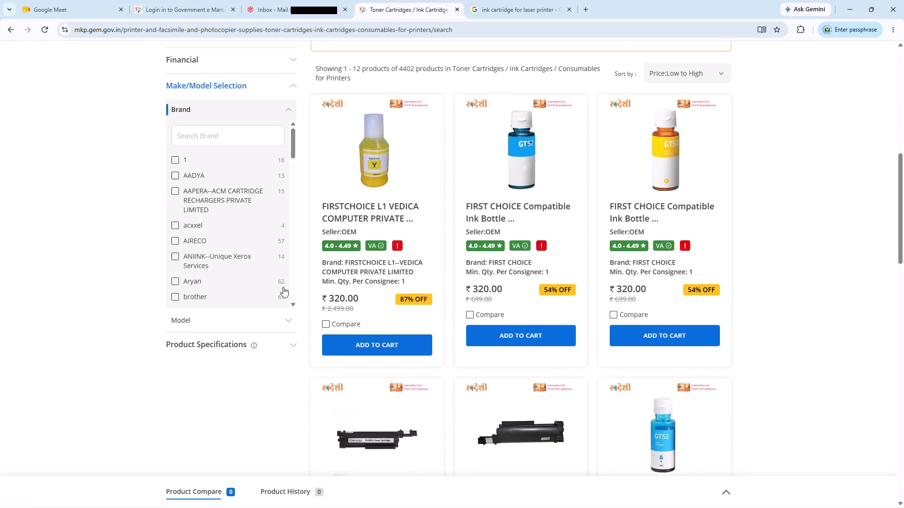
{"action": "left_click", "coordinate": [175, 294]}
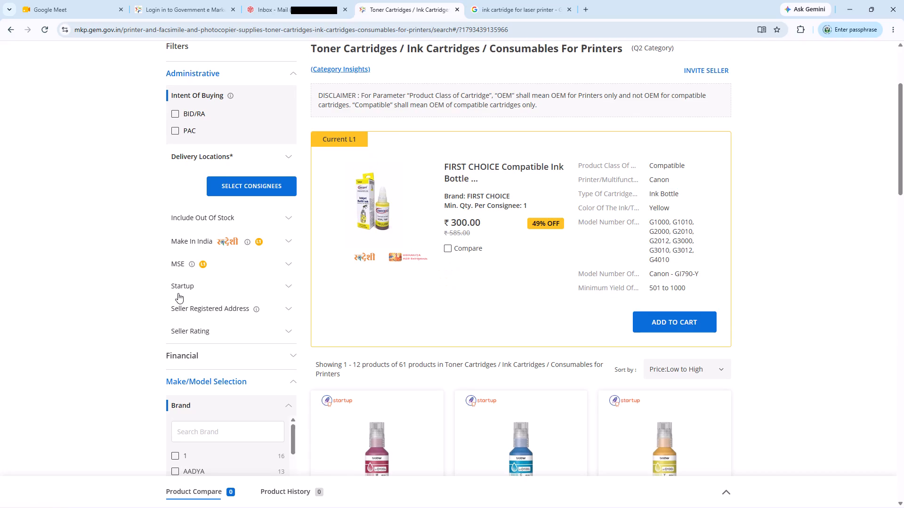
Expand the Model filter and look through the model names for a suitable brother cartridge, keeping the Brand filter open.
{"action": "scroll", "coordinate": [178, 293], "scroll_direction": "down", "scroll_amount": 1}
{"action": "left_click", "coordinate": [230, 393]}
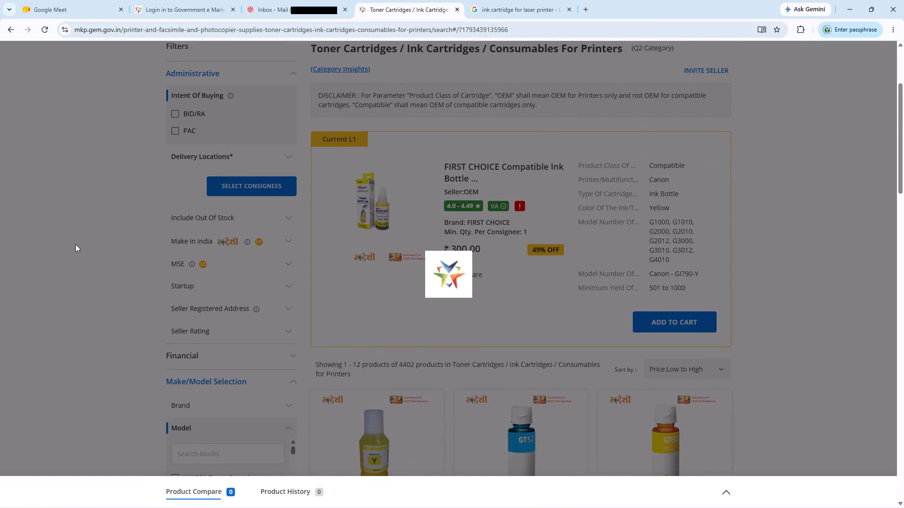
{"action": "scroll", "coordinate": [80, 240], "scroll_direction": "down", "scroll_amount": 2}
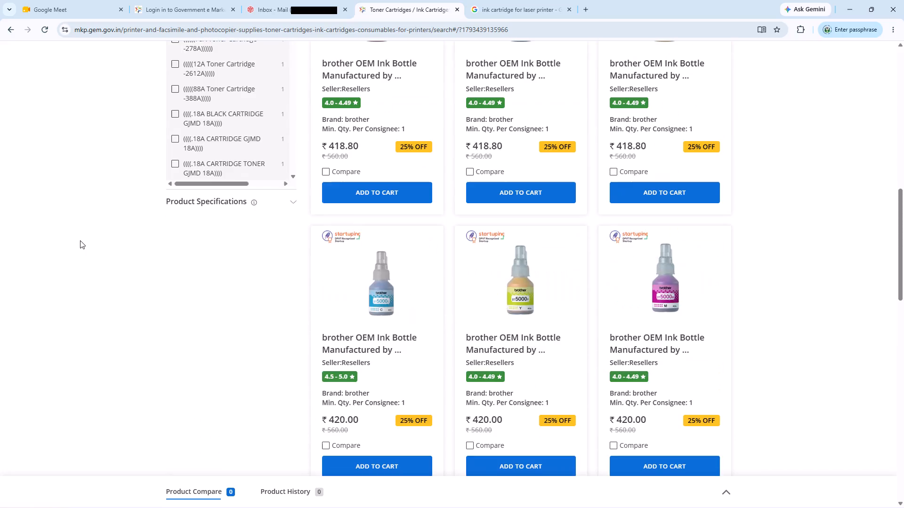
{"action": "scroll", "coordinate": [84, 233], "scroll_direction": "up", "scroll_amount": 1}
{"action": "left_click", "coordinate": [204, 230]}
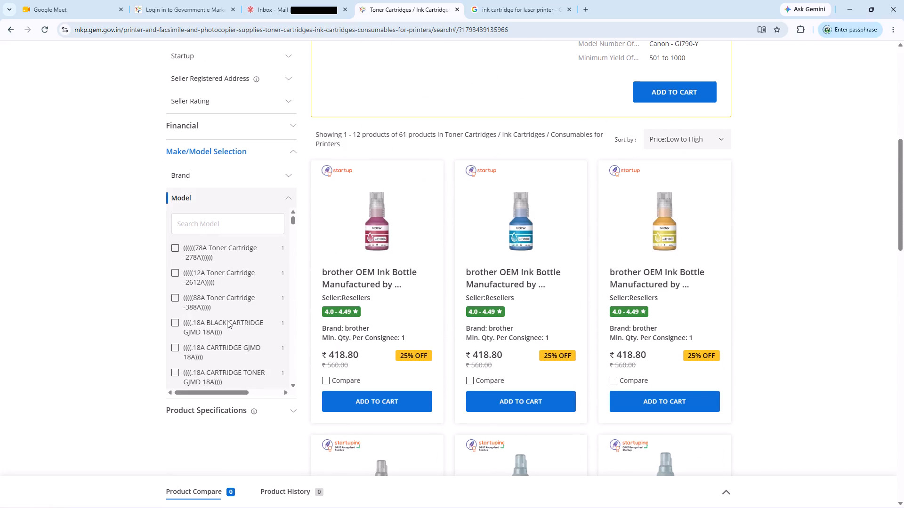
{"action": "scroll", "coordinate": [227, 320], "scroll_direction": "down", "scroll_amount": 2}
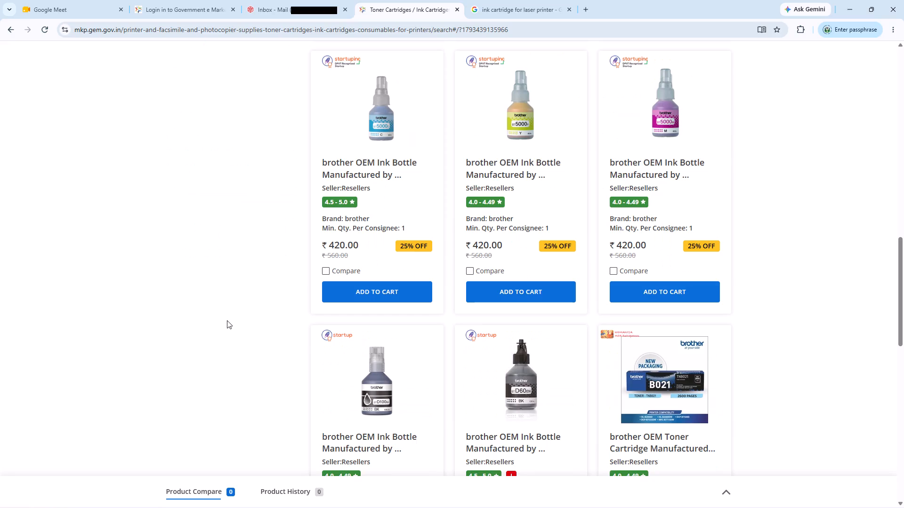
{"action": "scroll", "coordinate": [227, 320], "scroll_direction": "up", "scroll_amount": 1}
{"action": "scroll", "coordinate": [228, 317], "scroll_direction": "down", "scroll_amount": 8}
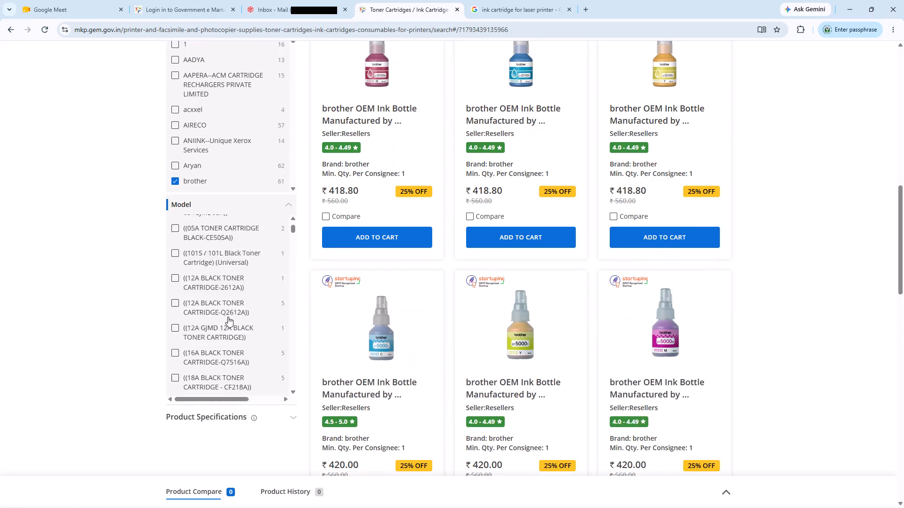
{"action": "scroll", "coordinate": [228, 317], "scroll_direction": "down", "scroll_amount": 11}
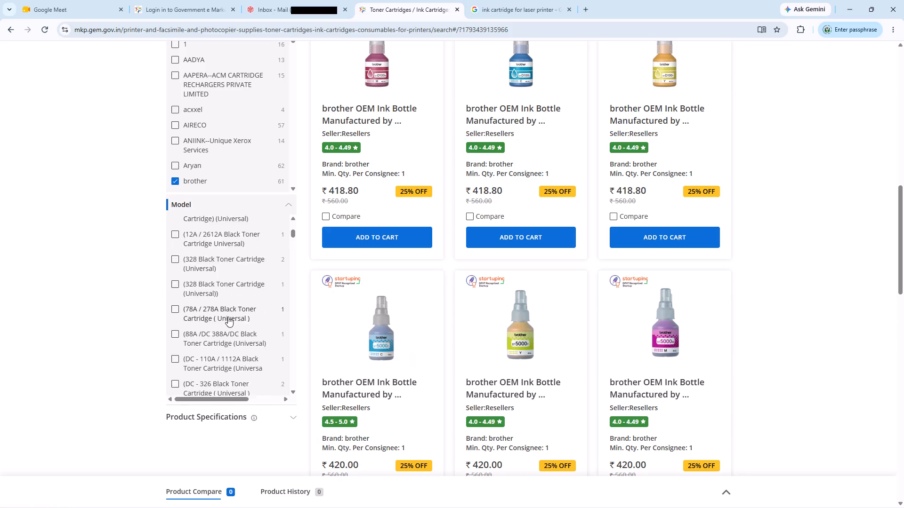
{"action": "scroll", "coordinate": [228, 317], "scroll_direction": "down", "scroll_amount": 10}
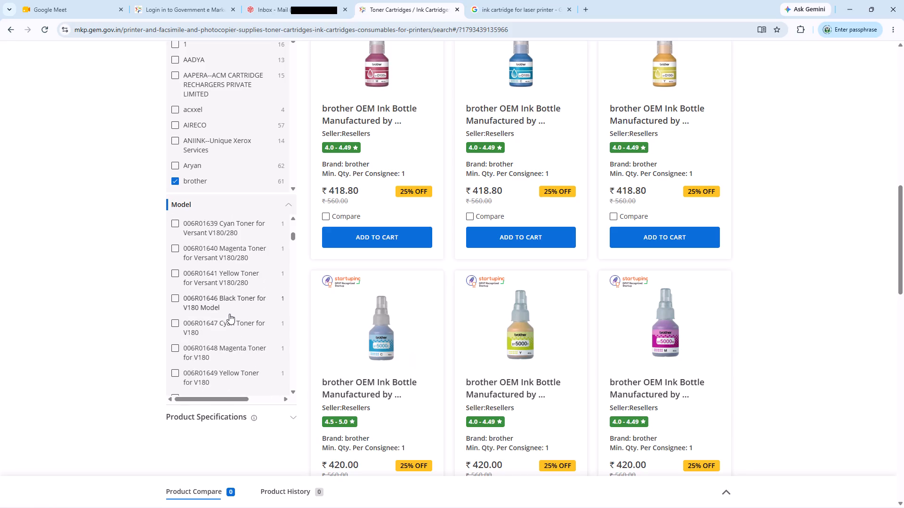
{"action": "scroll", "coordinate": [229, 312], "scroll_direction": "down", "scroll_amount": 13}
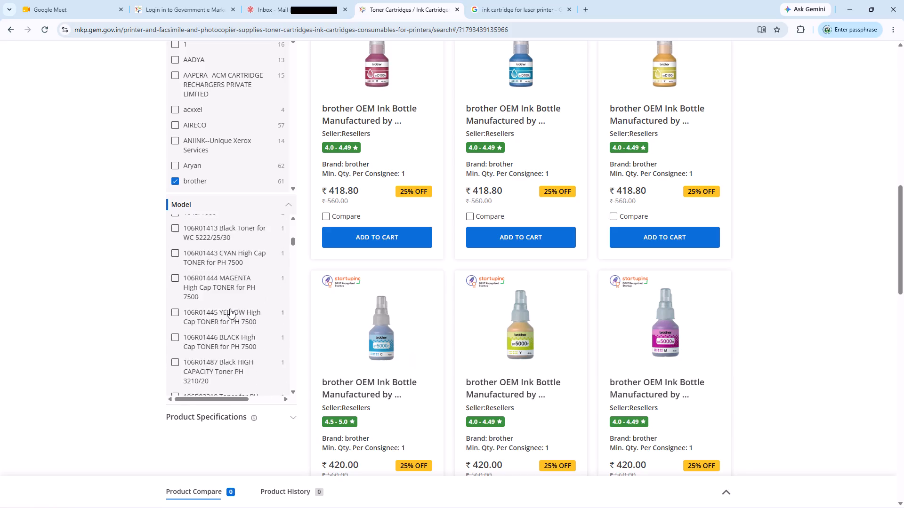
{"action": "scroll", "coordinate": [230, 309], "scroll_direction": "down", "scroll_amount": 19}
{"action": "scroll", "coordinate": [230, 306], "scroll_direction": "down", "scroll_amount": 6}
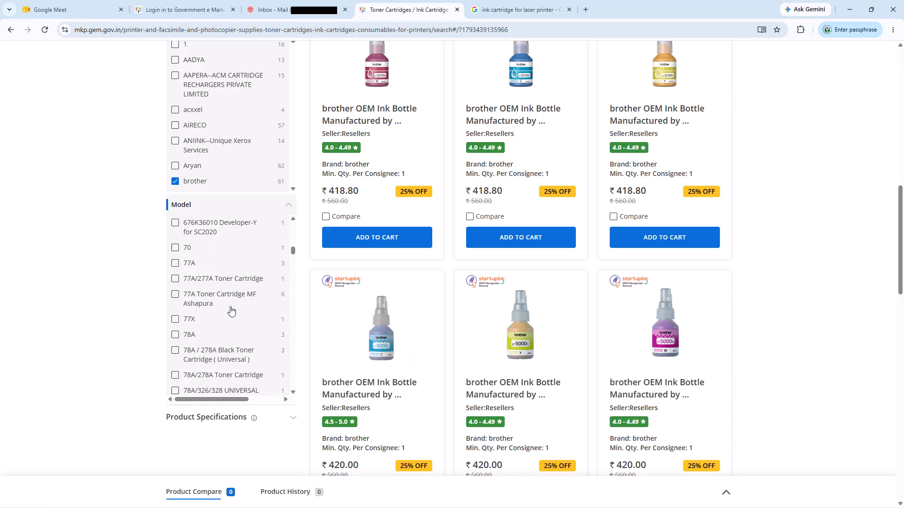
{"action": "scroll", "coordinate": [230, 306], "scroll_direction": "down", "scroll_amount": 18}
{"action": "scroll", "coordinate": [230, 306], "scroll_direction": "down", "scroll_amount": 6}
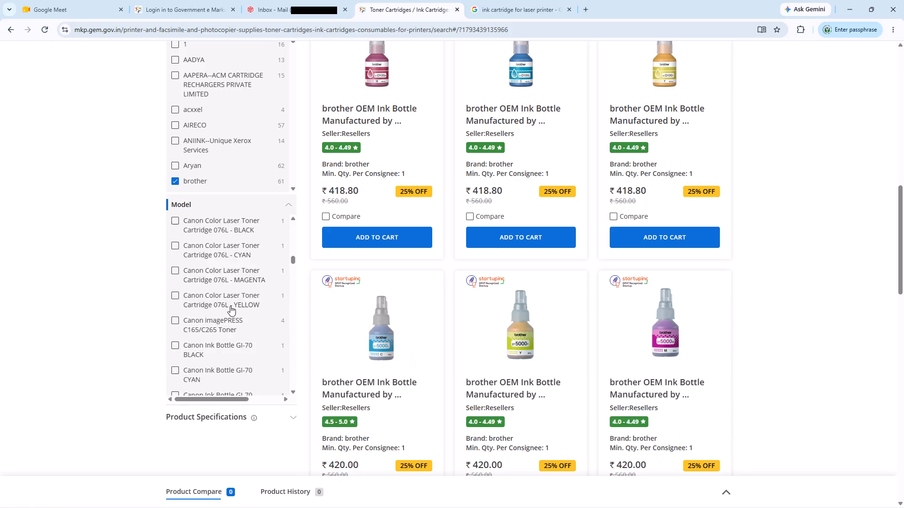
{"action": "scroll", "coordinate": [230, 306], "scroll_direction": "up", "scroll_amount": 4}
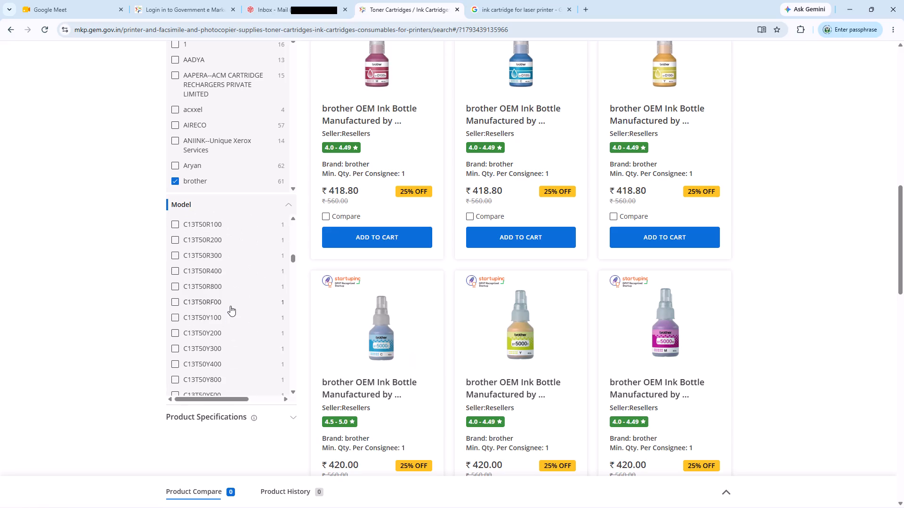
{"action": "scroll", "coordinate": [230, 306], "scroll_direction": "down", "scroll_amount": 5}
{"action": "scroll", "coordinate": [230, 306], "scroll_direction": "up", "scroll_amount": 2}
{"action": "scroll", "coordinate": [230, 306], "scroll_direction": "down", "scroll_amount": 18}
{"action": "scroll", "coordinate": [230, 306], "scroll_direction": "down", "scroll_amount": 11}
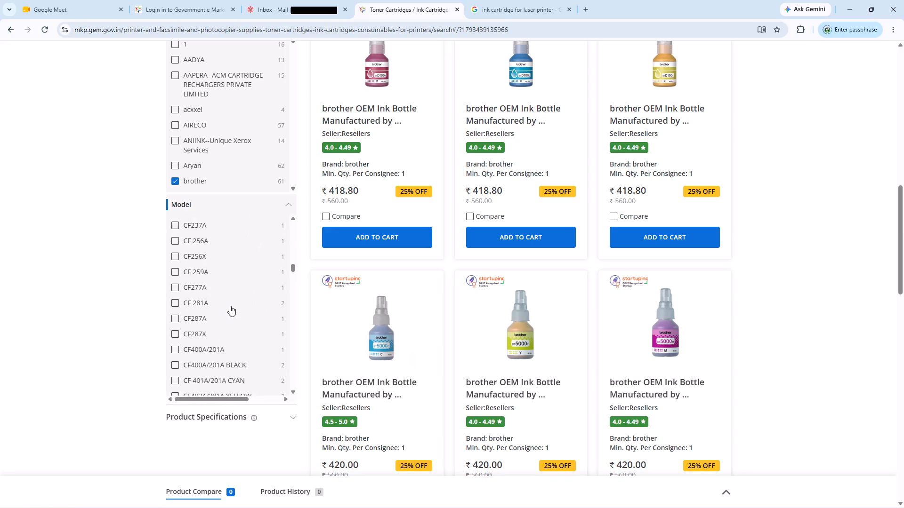
{"action": "scroll", "coordinate": [230, 306], "scroll_direction": "down", "scroll_amount": 20}
{"action": "scroll", "coordinate": [230, 306], "scroll_direction": "down", "scroll_amount": 20}
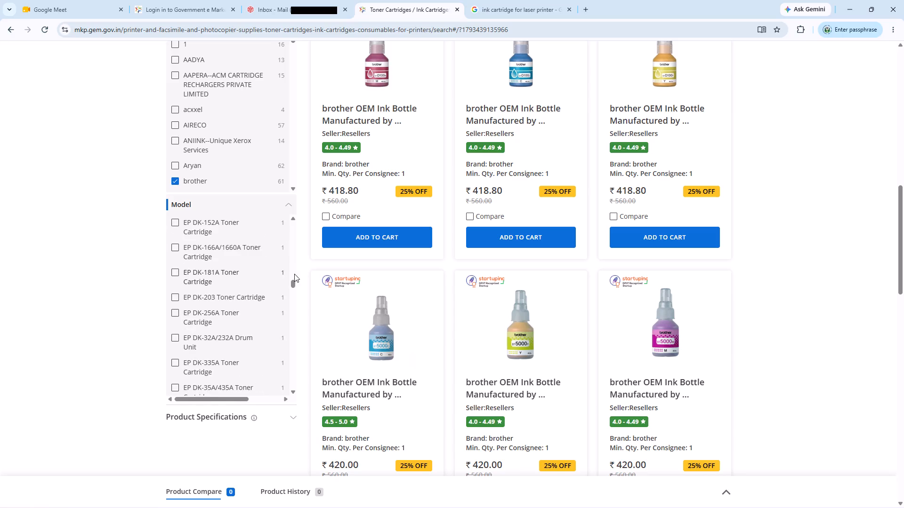
Find the TN-series names in the Model filter and filter the brother listings by model TN3608.
{"action": "left_click_drag", "start_coordinate": [292, 284], "coordinate": [284, 326]}
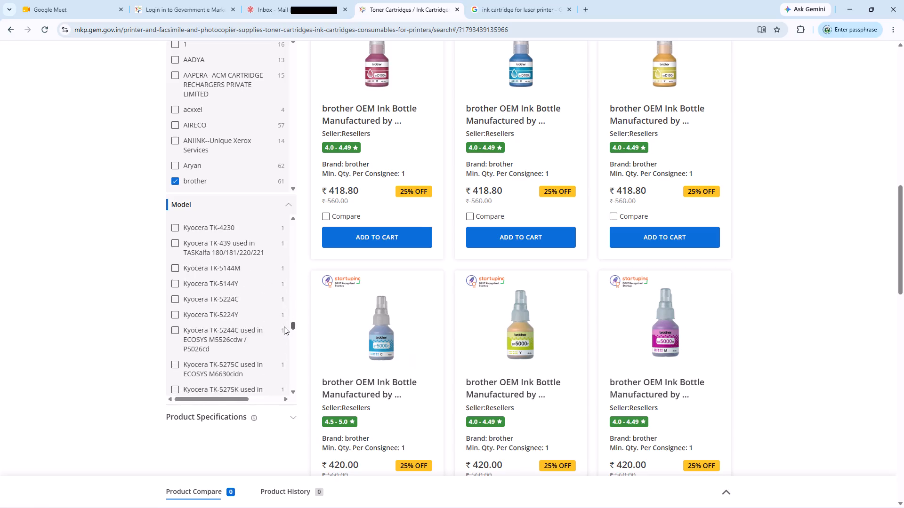
{"action": "left_click_drag", "start_coordinate": [284, 326], "coordinate": [282, 349]}
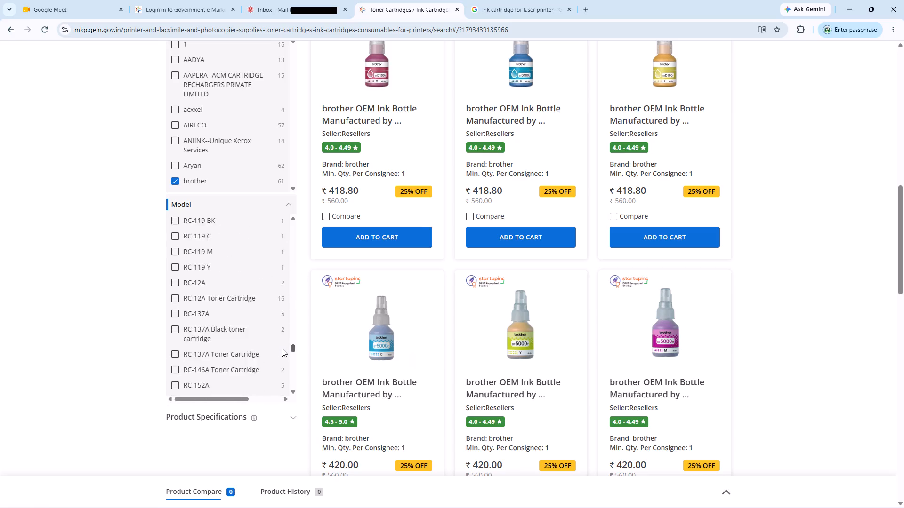
{"action": "left_click_drag", "start_coordinate": [282, 349], "coordinate": [280, 360]}
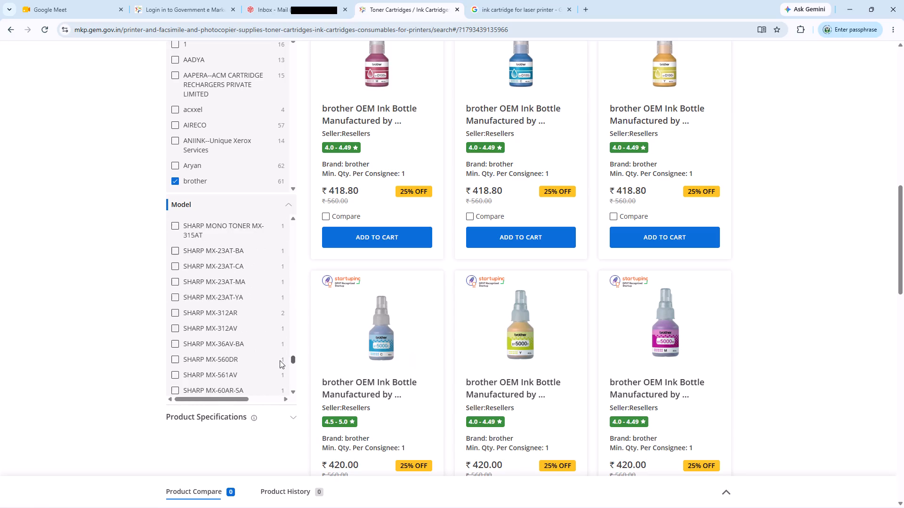
{"action": "left_click_drag", "start_coordinate": [280, 360], "coordinate": [280, 366]}
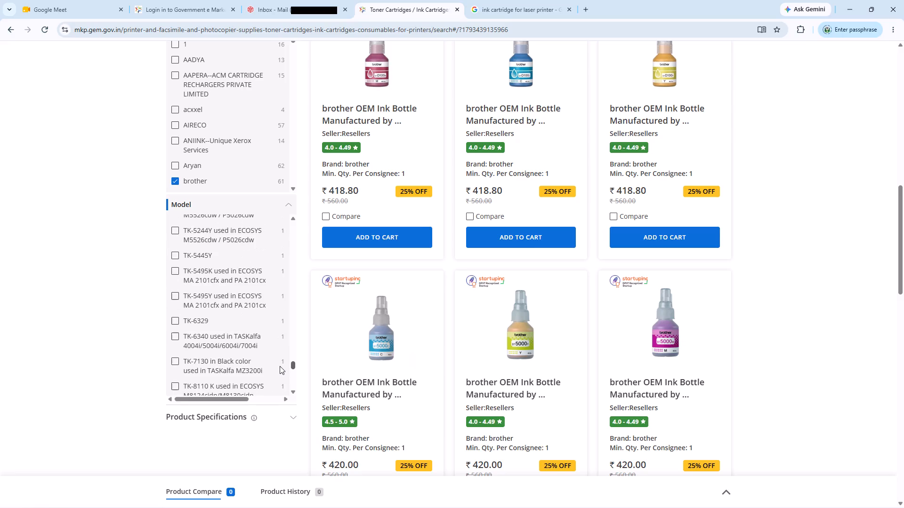
{"action": "left_click_drag", "start_coordinate": [280, 366], "coordinate": [280, 368]}
{"action": "scroll", "coordinate": [240, 294], "scroll_direction": "up", "scroll_amount": 1}
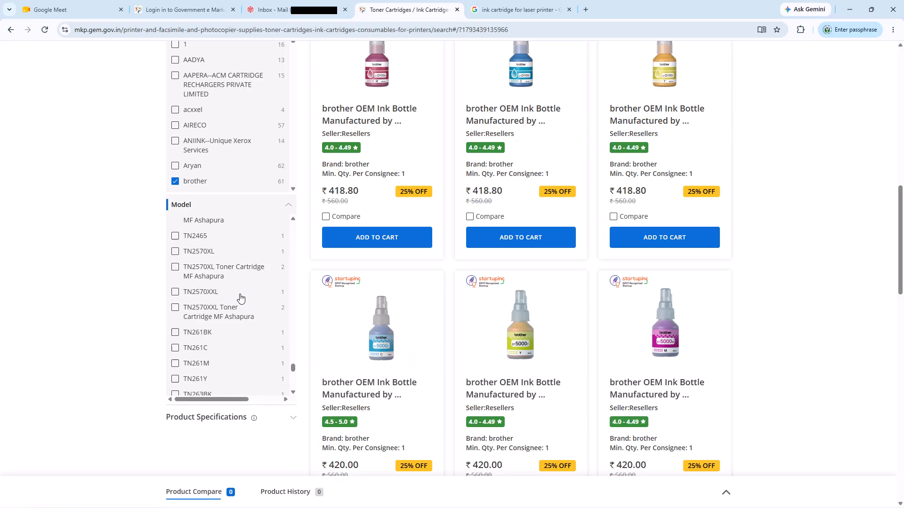
{"action": "scroll", "coordinate": [240, 294], "scroll_direction": "down", "scroll_amount": 2}
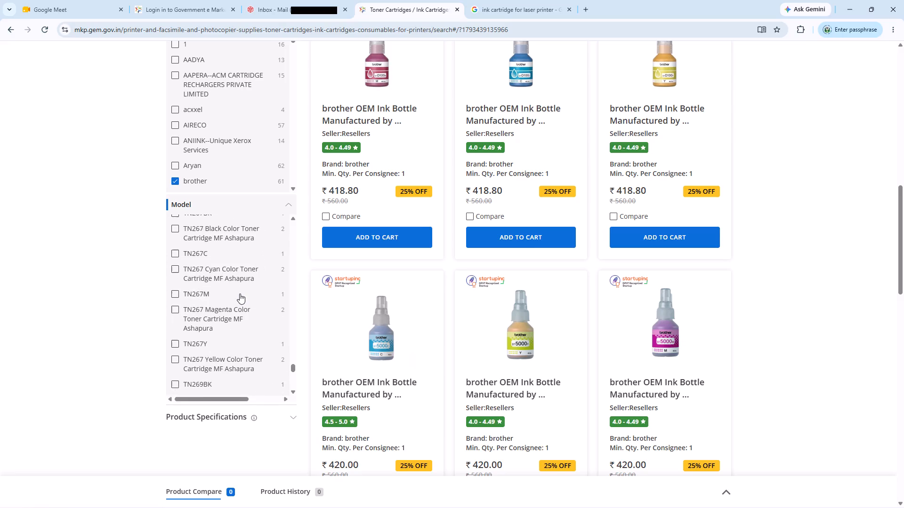
{"action": "scroll", "coordinate": [240, 294], "scroll_direction": "down", "scroll_amount": 2}
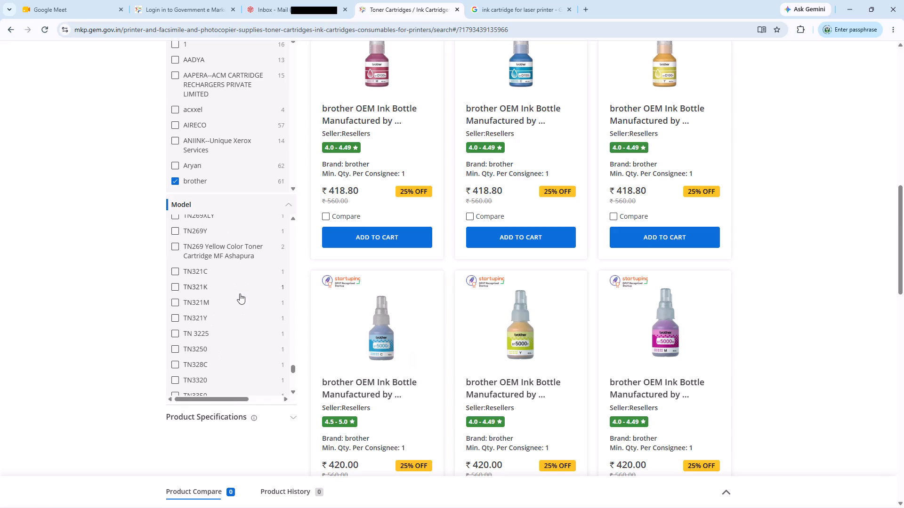
{"action": "scroll", "coordinate": [240, 294], "scroll_direction": "down", "scroll_amount": 2}
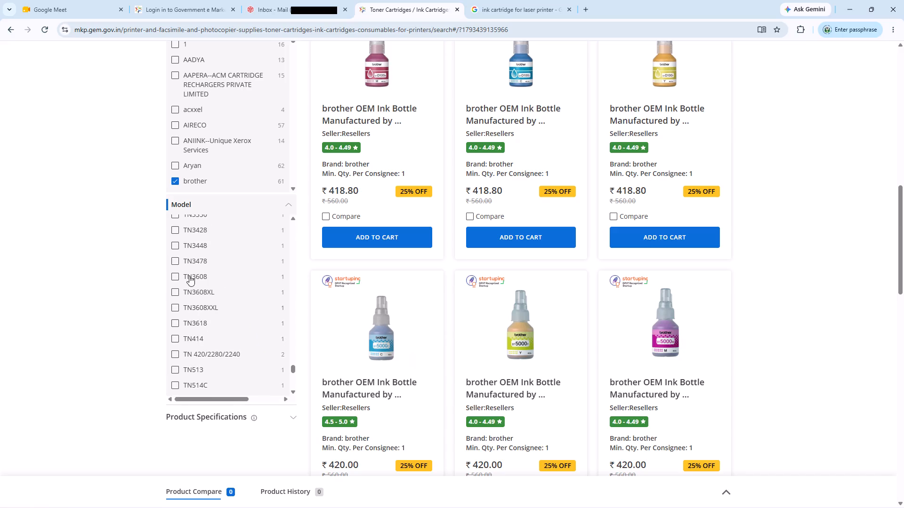
{"action": "left_click", "coordinate": [175, 276]}
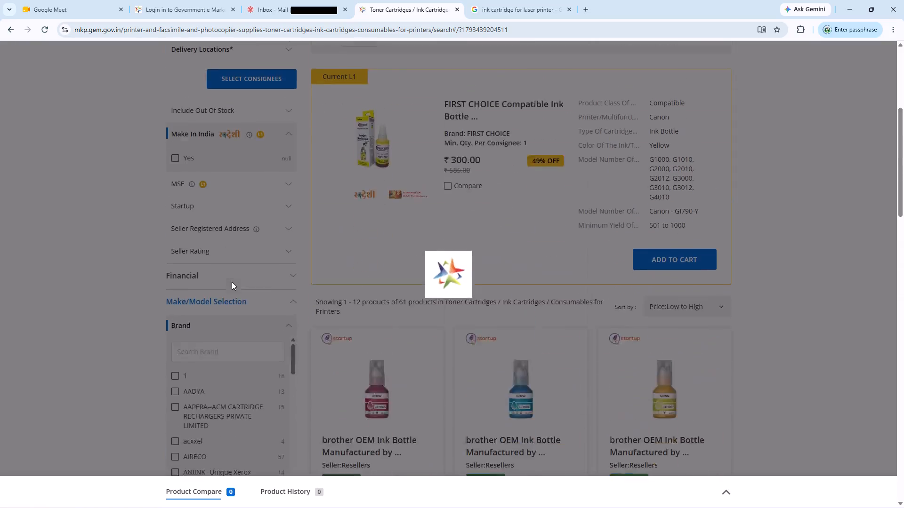
{"action": "scroll", "coordinate": [139, 278], "scroll_direction": "down", "scroll_amount": 2}
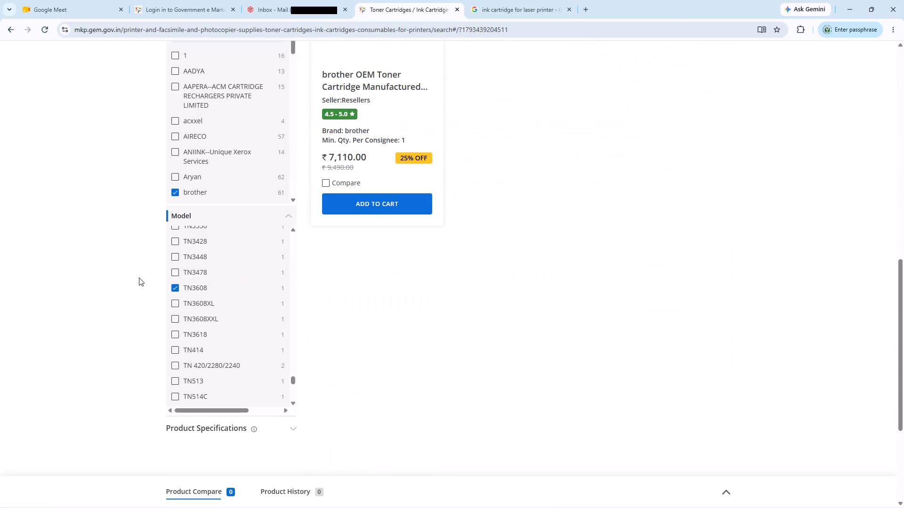
Add model TN3608XXL to the Model filter alongside TN3608.
{"action": "left_click", "coordinate": [175, 307]}
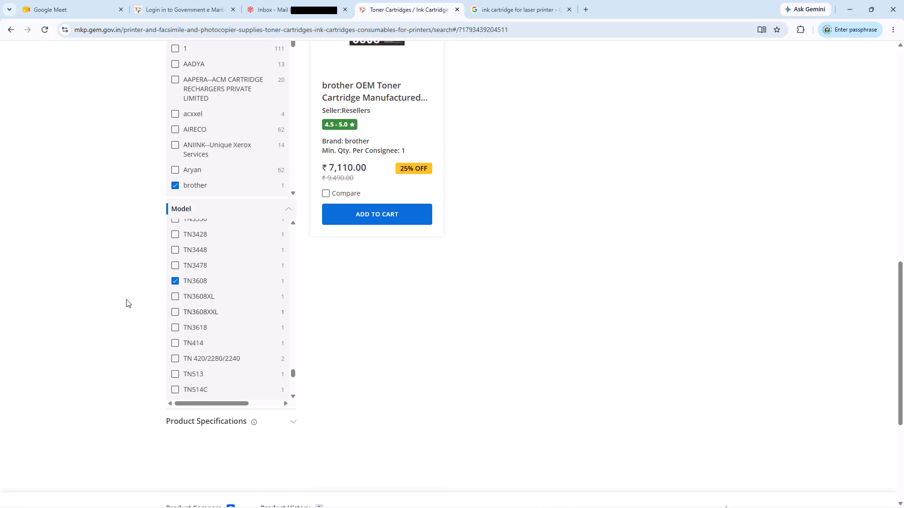
{"action": "left_click", "coordinate": [174, 312]}
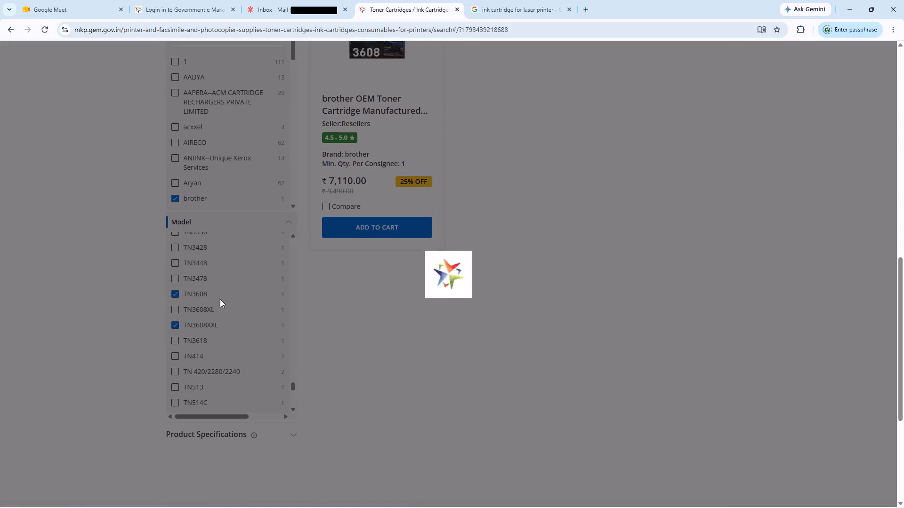
Remove model TN3608 from the Model filter, keeping only TN3608XXL selected for brother.
{"action": "scroll", "coordinate": [84, 266], "scroll_direction": "down", "scroll_amount": 1}
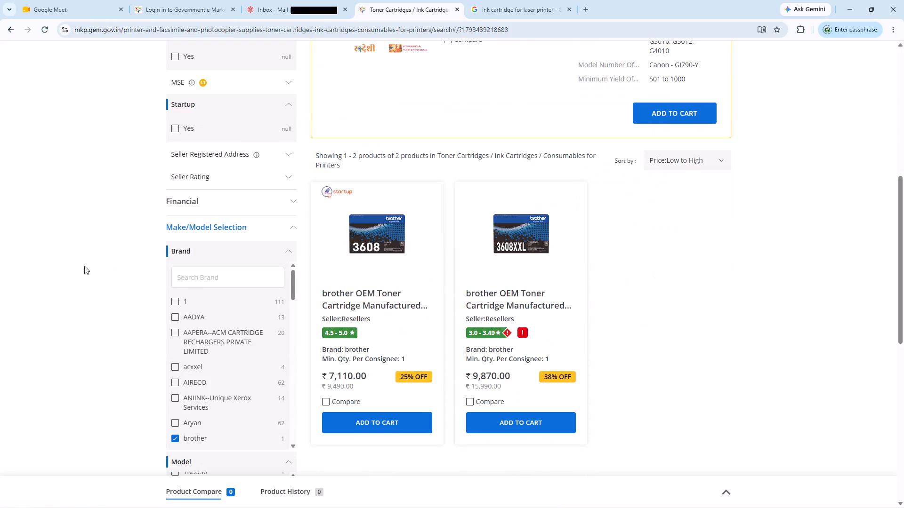
{"action": "scroll", "coordinate": [84, 266], "scroll_direction": "down", "scroll_amount": 1}
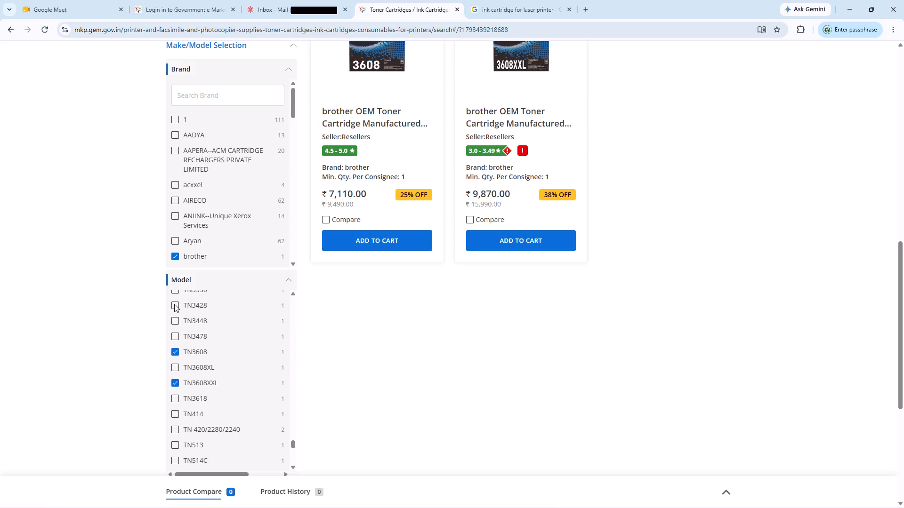
{"action": "left_click", "coordinate": [174, 304]}
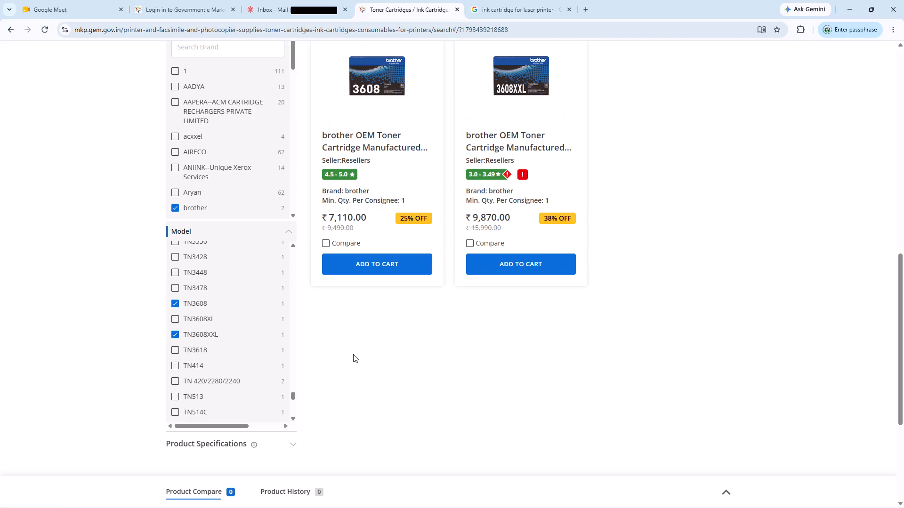
{"action": "left_click", "coordinate": [176, 302]}
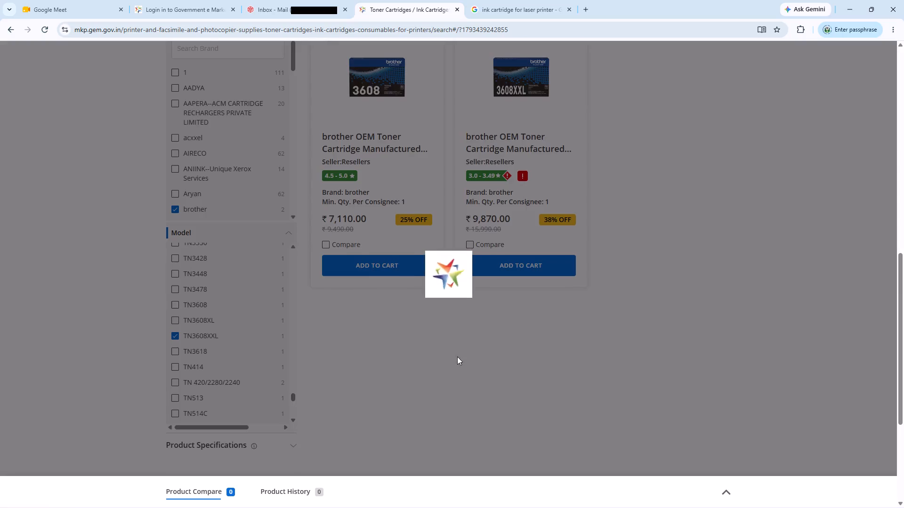
{"action": "scroll", "coordinate": [477, 386], "scroll_direction": "down", "scroll_amount": 1}
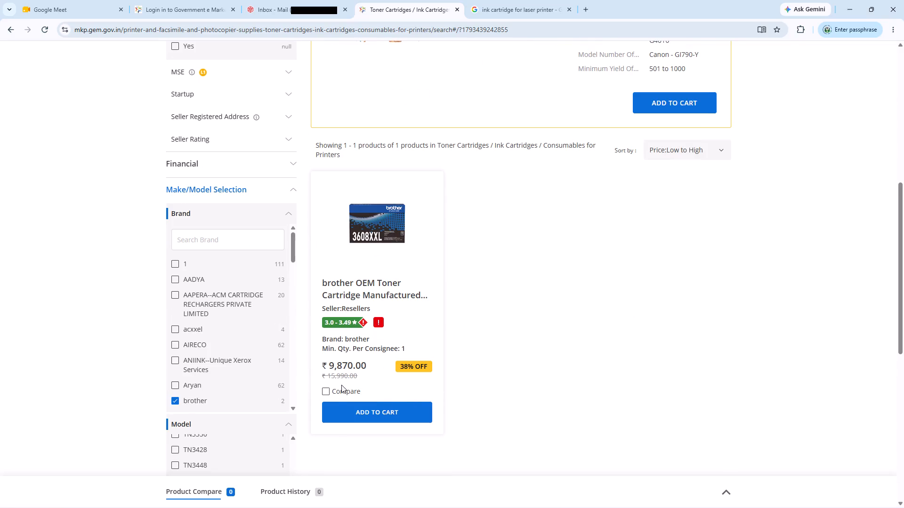
Open the product page of the brother 3608XXL OEM toner cartridge from the filtered listings.
{"action": "left_click", "coordinate": [433, 310]}
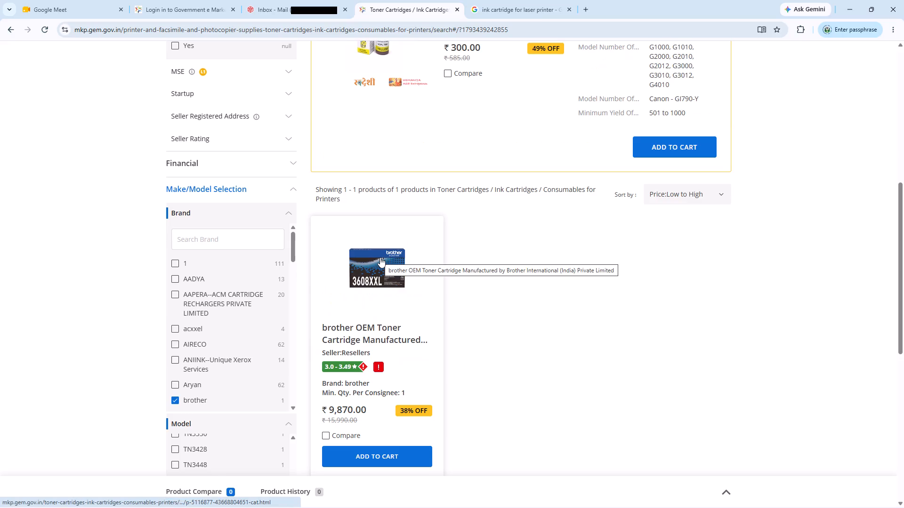
{"action": "left_click", "coordinate": [380, 257]}
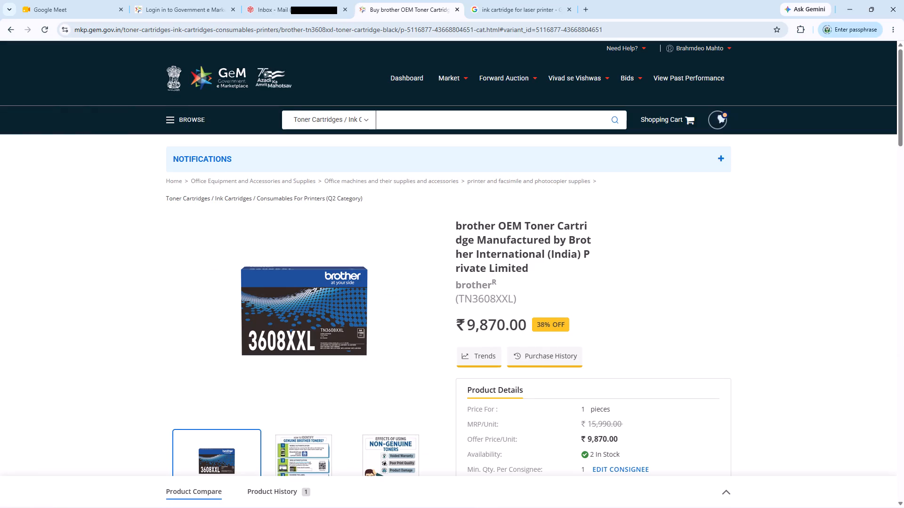
Open the Seller Incident History from Seller Details, expand the Suspended entries, read through the suspension reasons, and close the history.
{"action": "scroll", "coordinate": [485, 286], "scroll_direction": "down", "scroll_amount": 1}
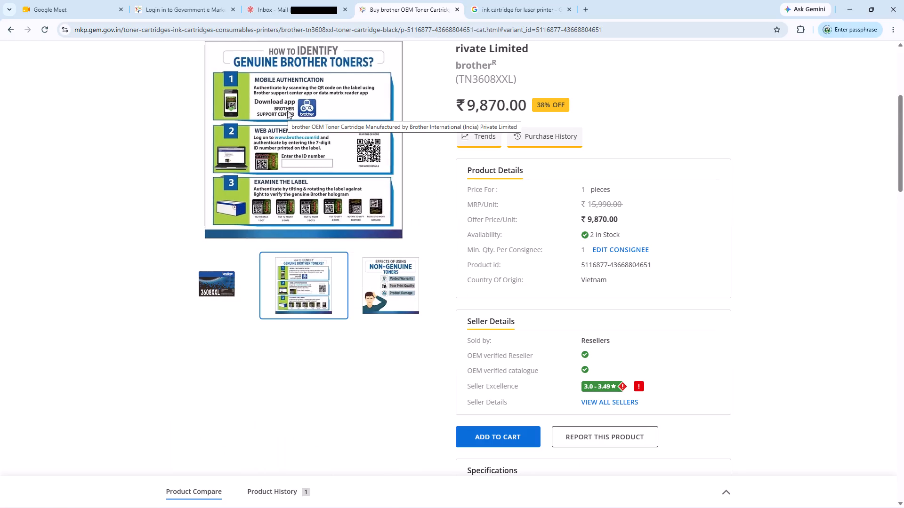
{"action": "left_click", "coordinate": [637, 386]}
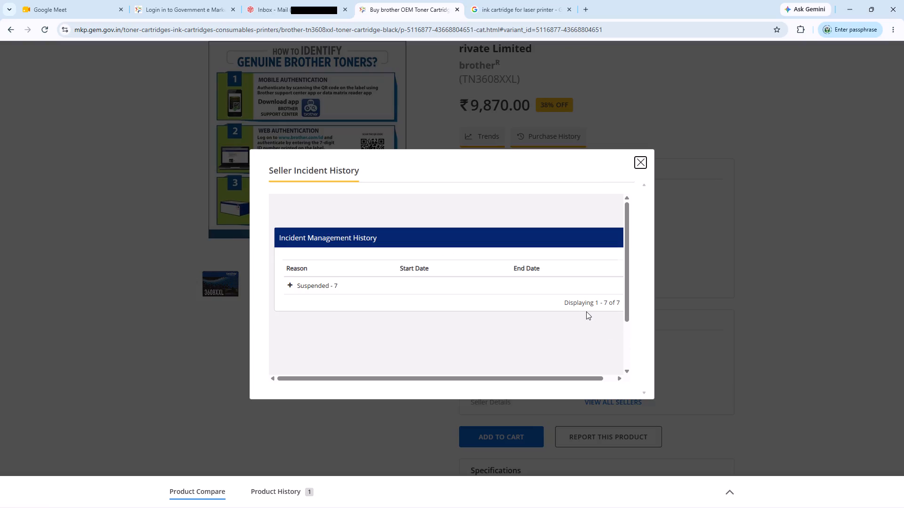
{"action": "left_click", "coordinate": [291, 283]}
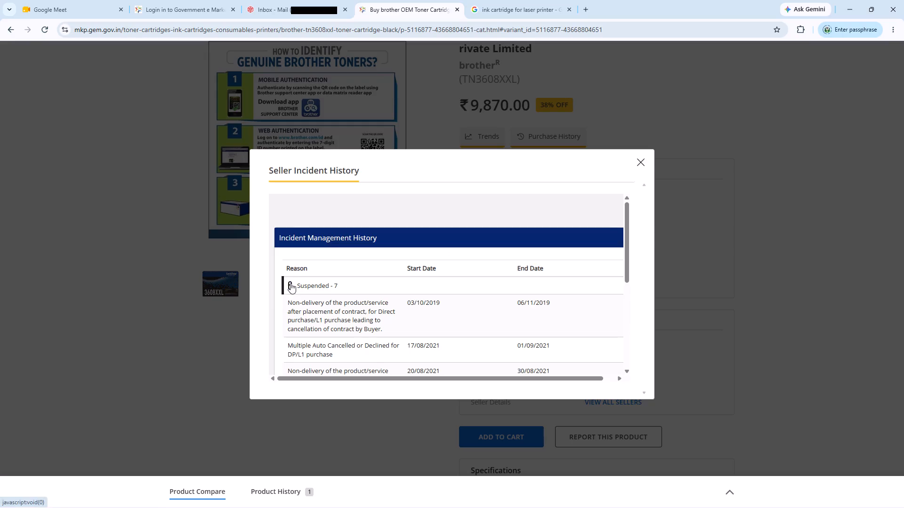
{"action": "left_click_drag", "start_coordinate": [322, 309], "coordinate": [357, 323]}
{"action": "left_click_drag", "start_coordinate": [329, 348], "coordinate": [342, 349]}
{"action": "scroll", "coordinate": [342, 349], "scroll_direction": "down", "scroll_amount": 1}
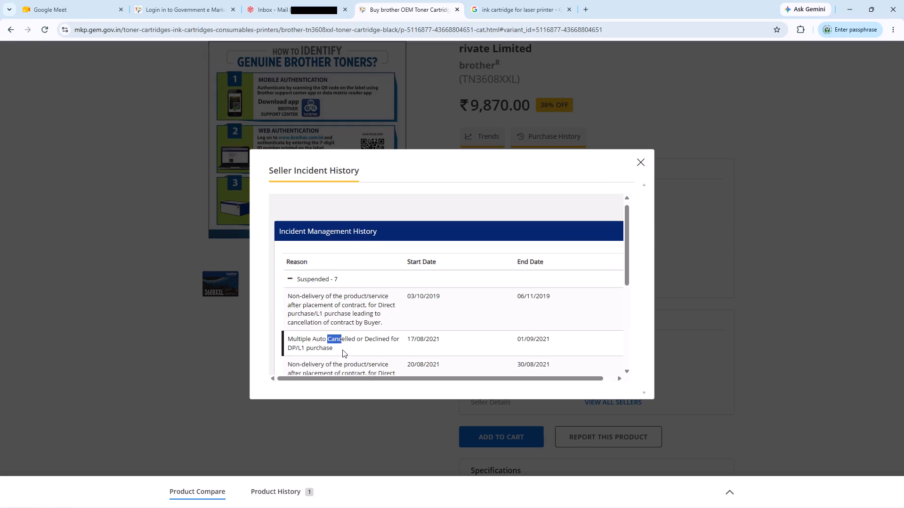
{"action": "left_click_drag", "start_coordinate": [331, 254], "coordinate": [364, 287]}
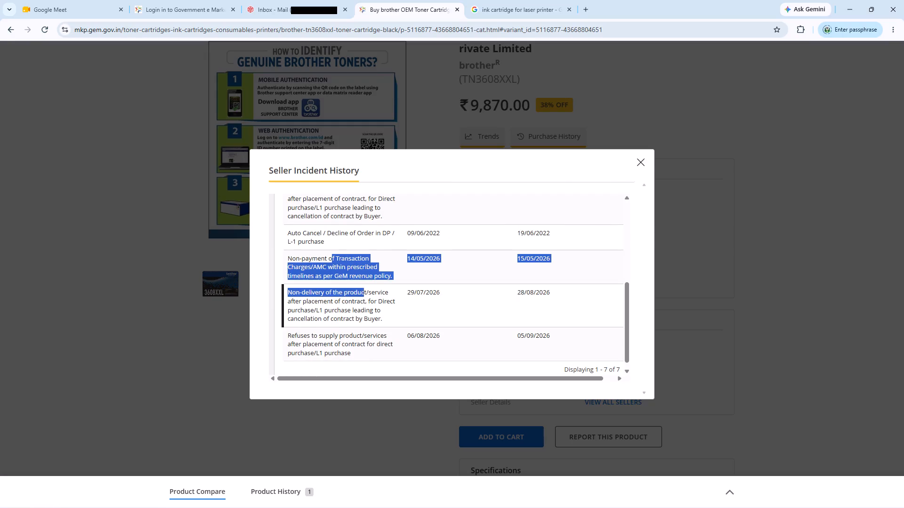
{"action": "left_click", "coordinate": [362, 303]}
{"action": "left_click_drag", "start_coordinate": [340, 303], "coordinate": [371, 315]}
{"action": "left_click_drag", "start_coordinate": [331, 336], "coordinate": [341, 335]}
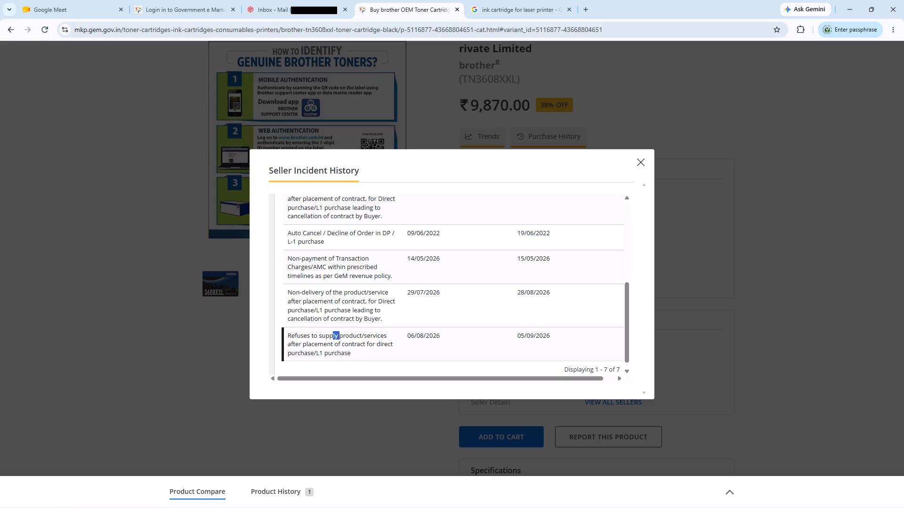
{"action": "left_click_drag", "start_coordinate": [341, 335], "coordinate": [356, 353]}
{"action": "scroll", "coordinate": [362, 351], "scroll_direction": "down", "scroll_amount": 1}
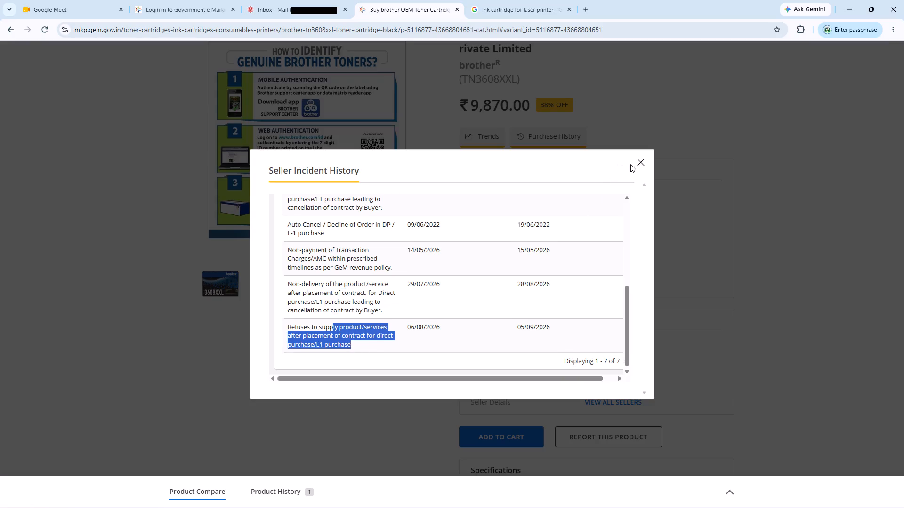
{"action": "left_click", "coordinate": [640, 160]}
Check the cartridge's specifications and add it to the cart with Direct Purchase as the intent of buying.
{"action": "scroll", "coordinate": [517, 296], "scroll_direction": "down", "scroll_amount": 1}
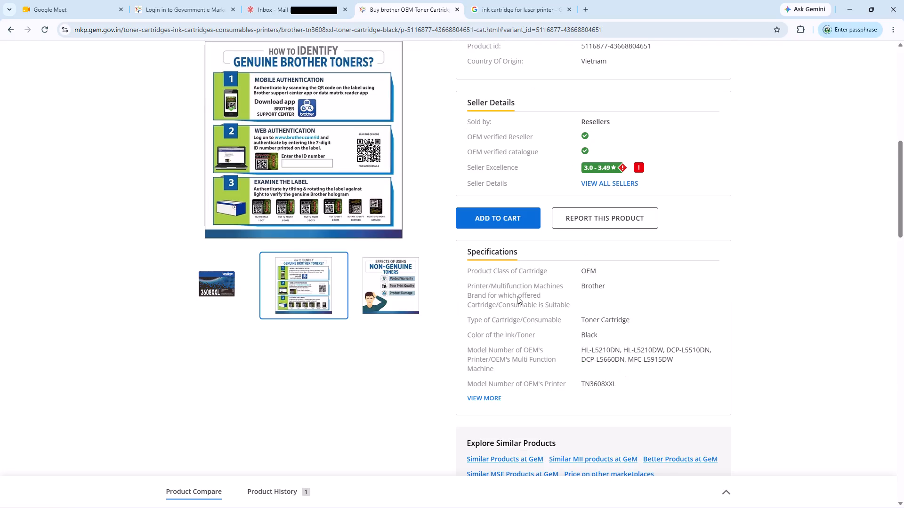
{"action": "scroll", "coordinate": [513, 285], "scroll_direction": "down", "scroll_amount": 3}
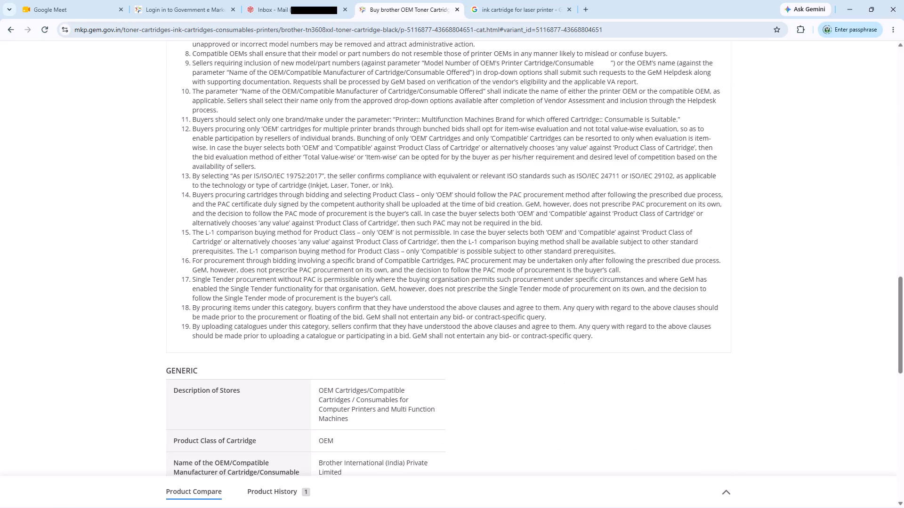
{"action": "scroll", "coordinate": [512, 285], "scroll_direction": "up", "scroll_amount": 7}
{"action": "scroll", "coordinate": [512, 285], "scroll_direction": "down", "scroll_amount": 2}
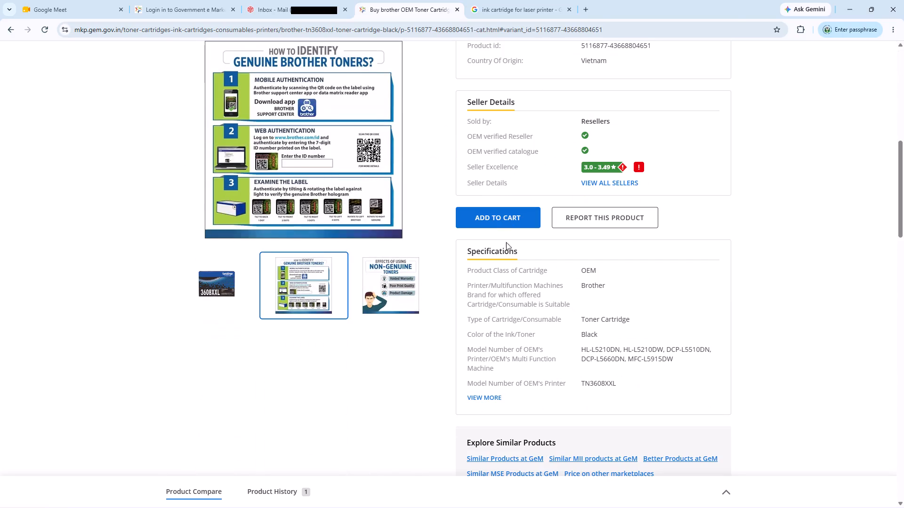
{"action": "left_click", "coordinate": [510, 215]}
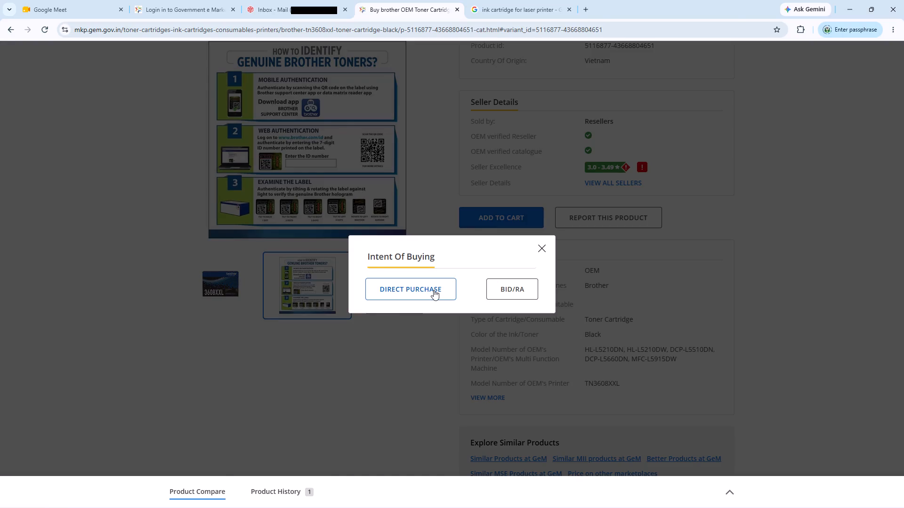
{"action": "left_click", "coordinate": [434, 290]}
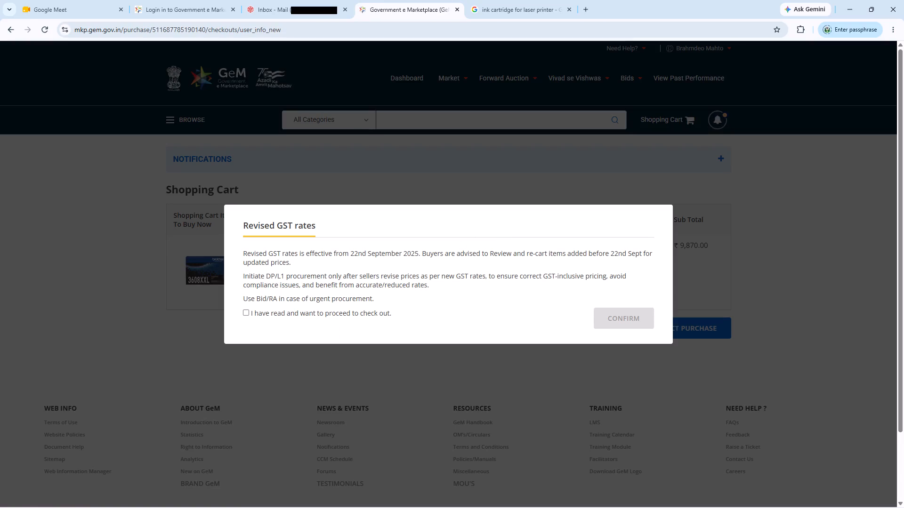
Acknowledge having read the Revised GST rates notice and confirm proceeding to check out.
{"action": "left_click", "coordinate": [245, 314]}
{"action": "left_click", "coordinate": [623, 318]}
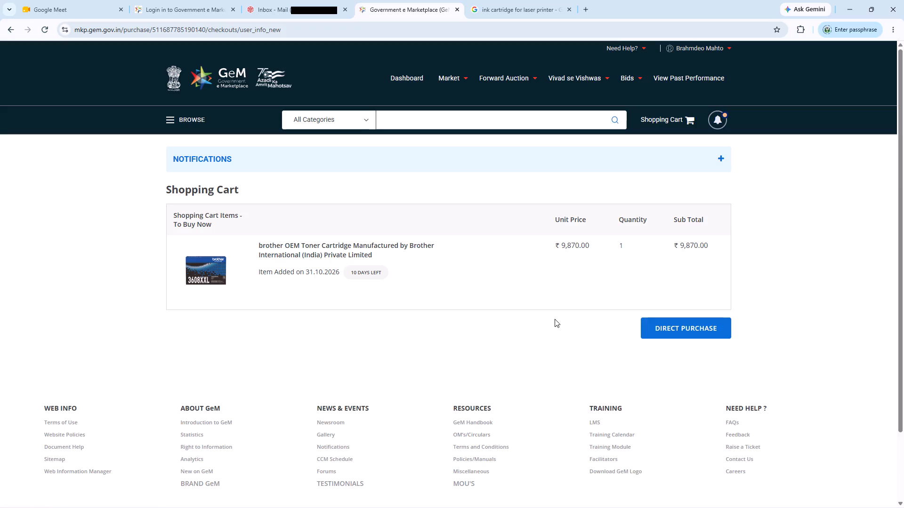
Start the direct purchase of the brother toner cartridge in the shopping cart.
{"action": "left_click", "coordinate": [664, 322]}
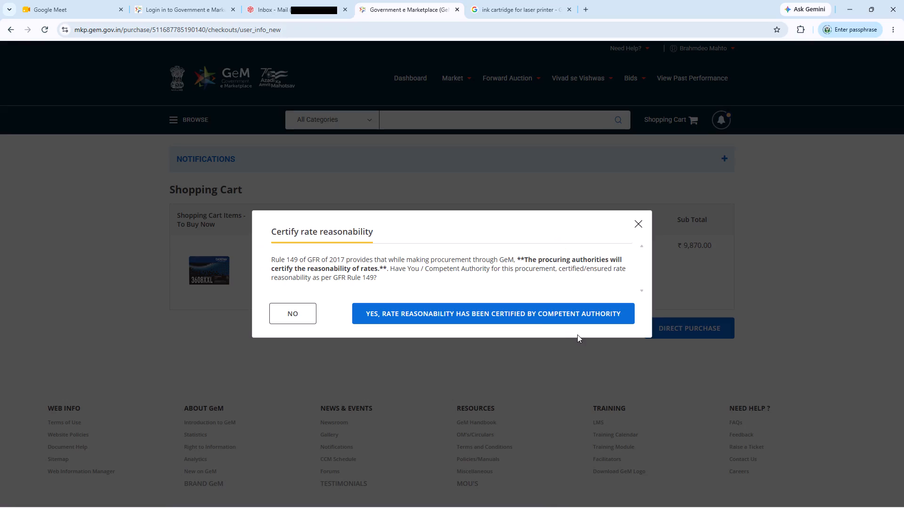
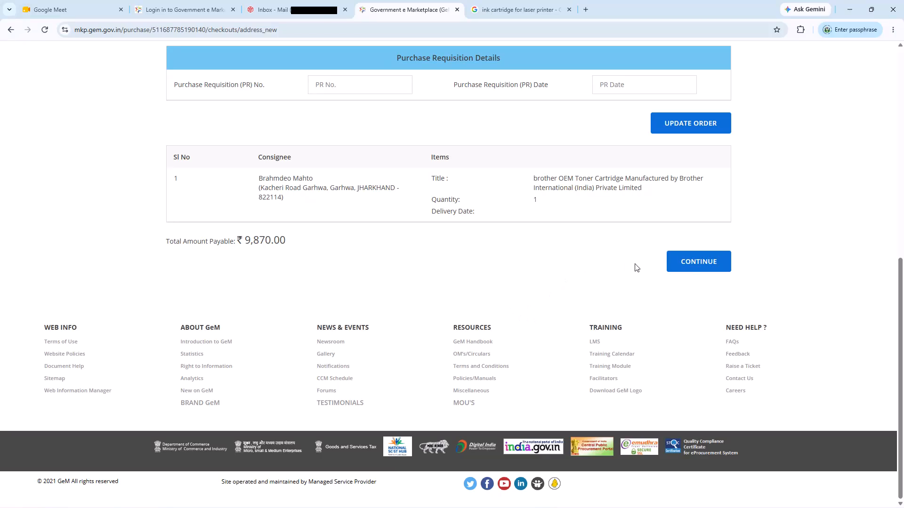
Accept the order summary for the toner cartridge and proceed to the financial details.
{"action": "left_click", "coordinate": [689, 266]}
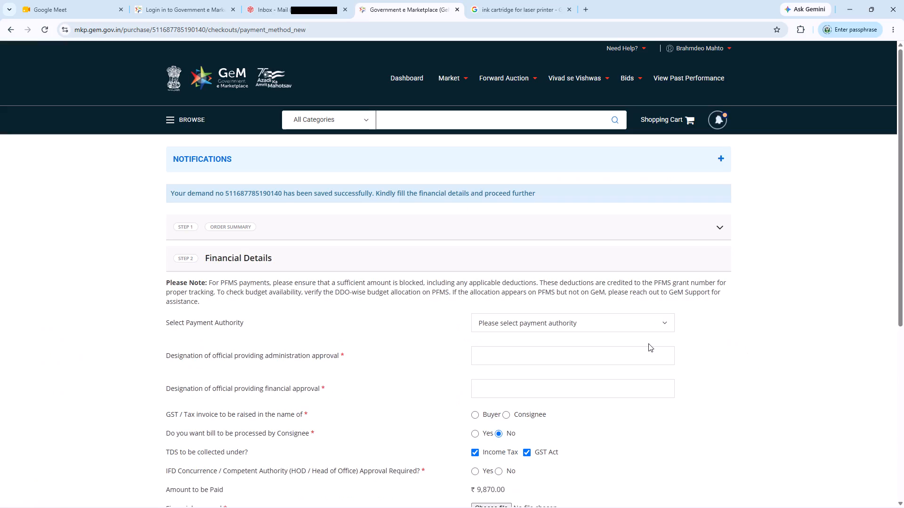
Choose the last of the listed officials as the payment authority for the order.
{"action": "left_click", "coordinate": [571, 327]}
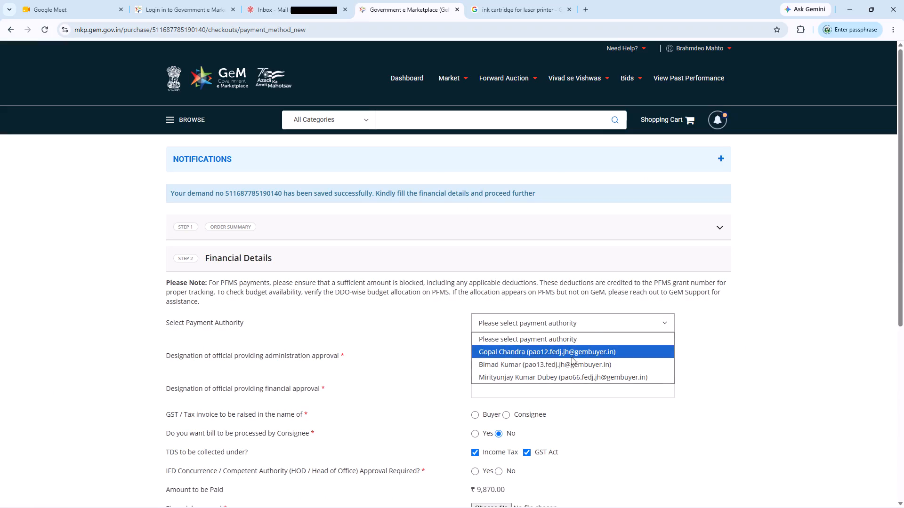
{"action": "left_click", "coordinate": [559, 374]}
Enter "DFO, Garhwa South Forest Division" as the designation of the official providing administration approval.
{"action": "left_click", "coordinate": [548, 358]}
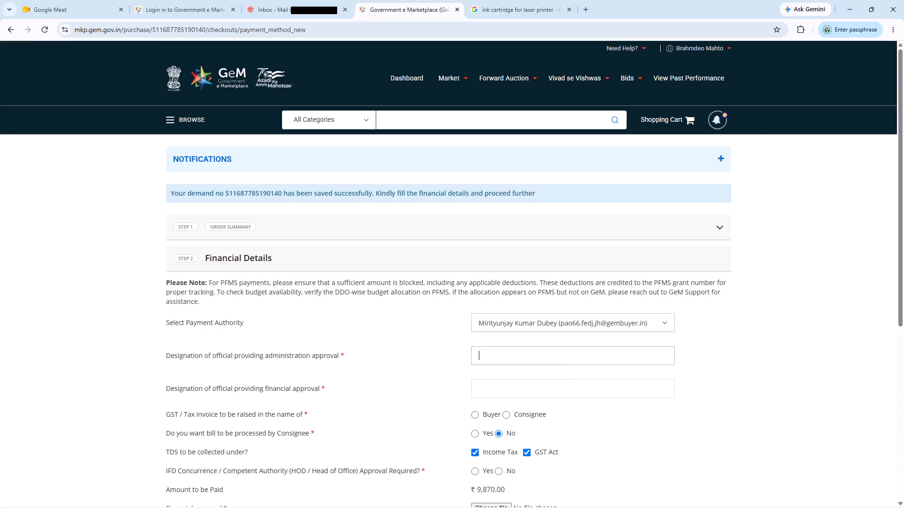
{"action": "scroll", "coordinate": [548, 358], "scroll_direction": "down", "scroll_amount": 1}
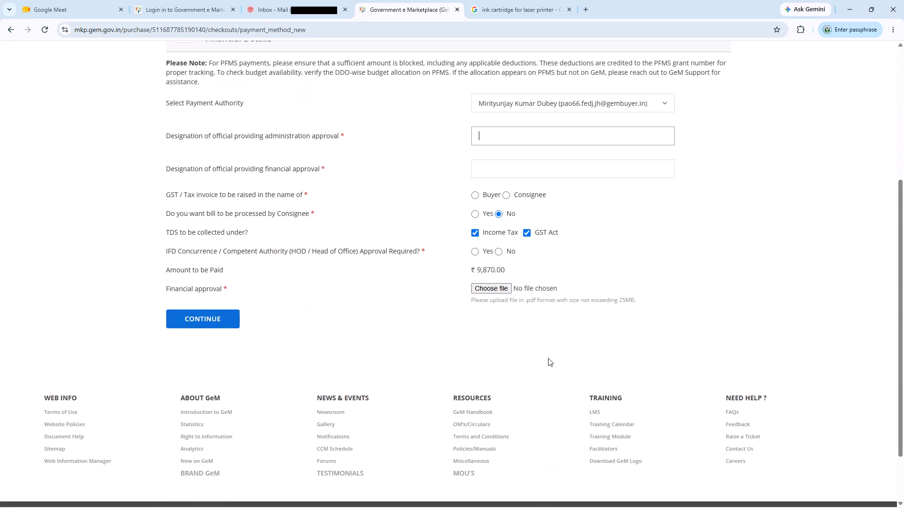
{"action": "type", "text": "DFO, Garhwa Sio"}
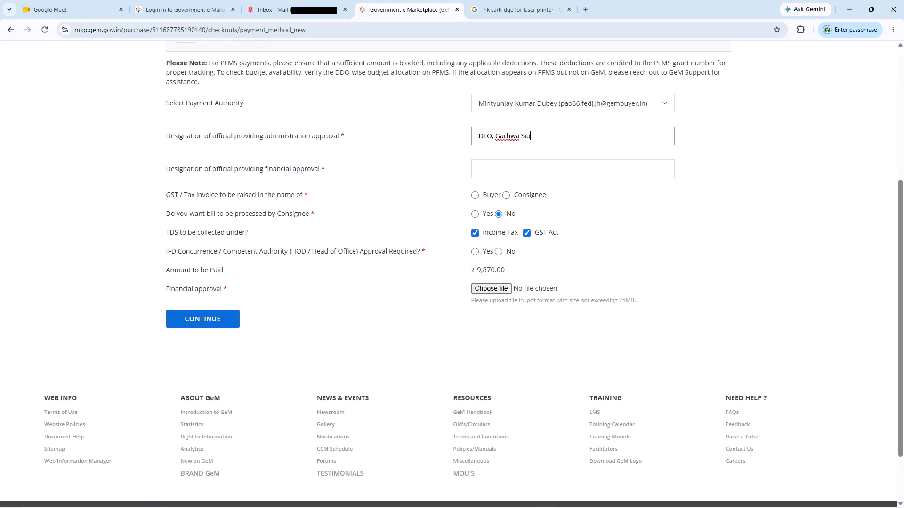
{"action": "key", "text": "BackSpace"}
{"action": "key", "text": "BackSpace"}
{"action": "type", "text": "outh fotr"}
{"action": "key", "text": "BackSpace"}
{"action": "key", "text": "BackSpace"}
{"action": "key", "text": "BackSpace"}
{"action": "key", "text": "BackSpace"}
{"action": "type", "text": "Forest Division"}
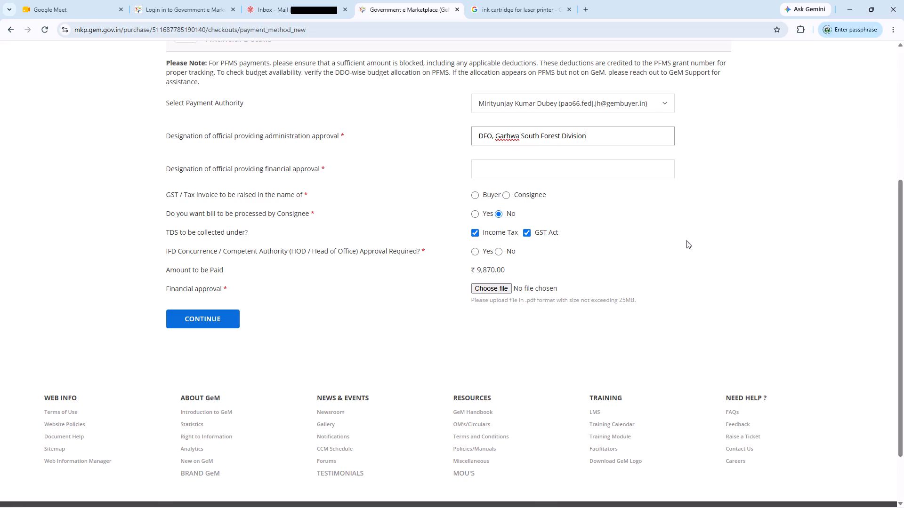
Enter "APCCF, Development, Jharkhand, Ranchi" as the designation of the official providing financial approval.
{"action": "left_click", "coordinate": [592, 174]}
{"action": "key", "text": "shift+a"}
{"action": "key", "text": "shift+p"}
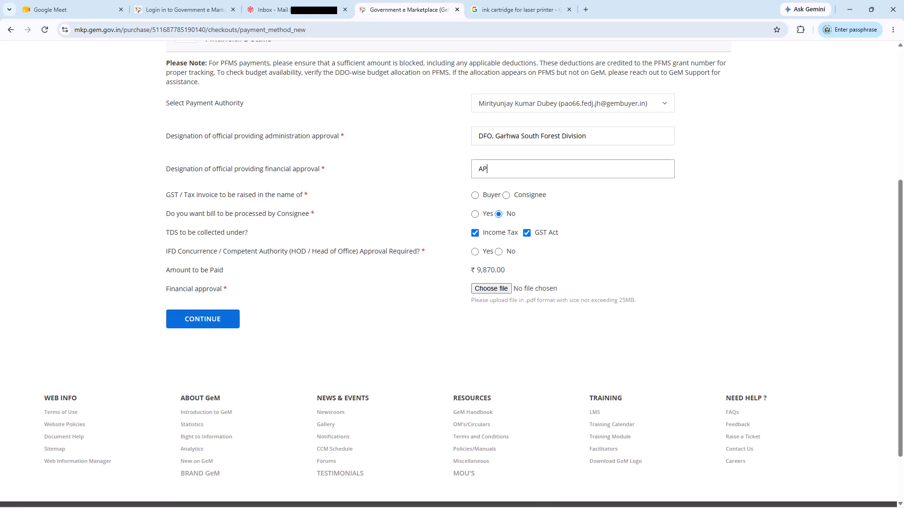
{"action": "type", "text": "CCF, Developmenyt"}
{"action": "key", "text": "BackSpace"}
{"action": "key", "text": "BackSpace"}
{"action": "key", "text": "t"}
{"action": "type", "text": ", Ranchi"}
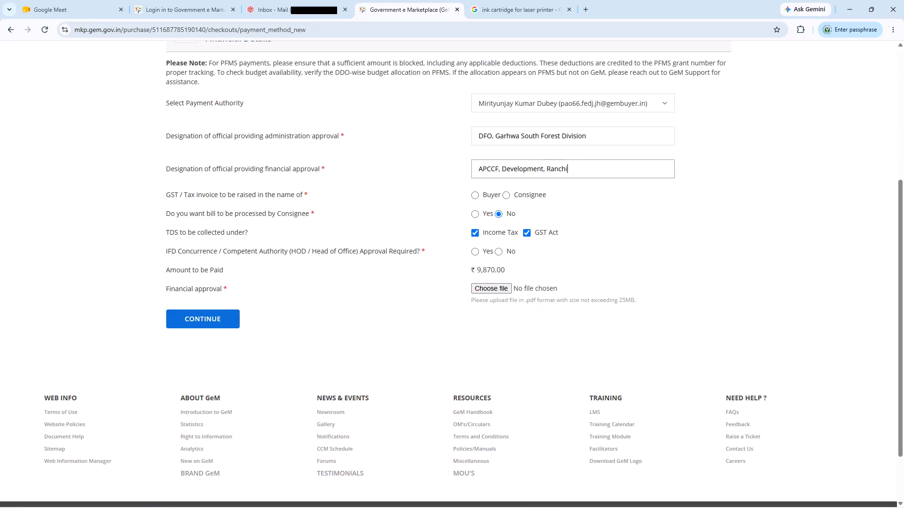
{"action": "key", "text": "BackSpace"}
{"action": "key", "text": "BackSpace"}
{"action": "key", "text": "BackSpace"}
{"action": "key", "text": "BackSpace"}
{"action": "key", "text": "BackSpace"}
{"action": "key", "text": "BackSpace"}
{"action": "key", "text": "shift+h"}
{"action": "key", "text": "BackSpace"}
{"action": "type", "text": "Jharkahnd, Ranchi"}
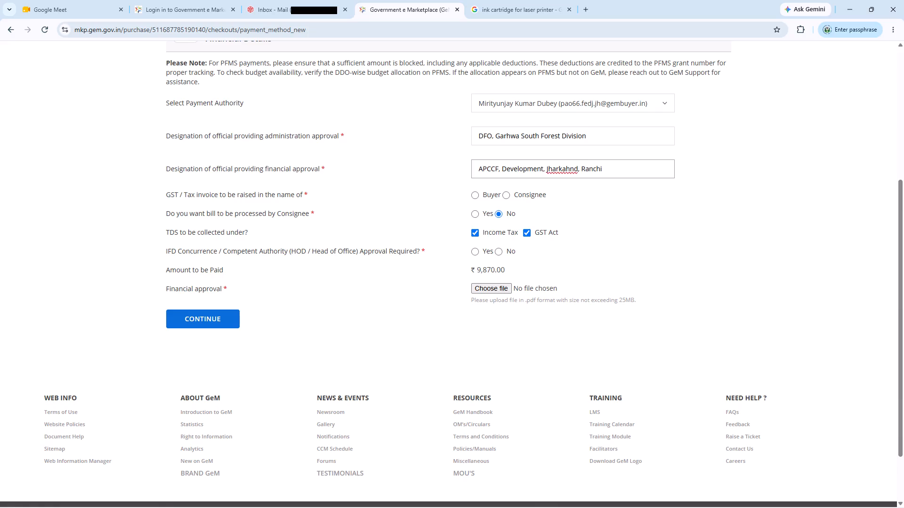
{"action": "left_click", "coordinate": [573, 165]}
{"action": "key", "text": "BackSpace"}
{"action": "key", "text": "BackSpace"}
{"action": "key", "text": "BackSpace"}
{"action": "type", "text": "ha"}
{"action": "key", "text": "n"}
{"action": "left_click", "coordinate": [587, 212]}
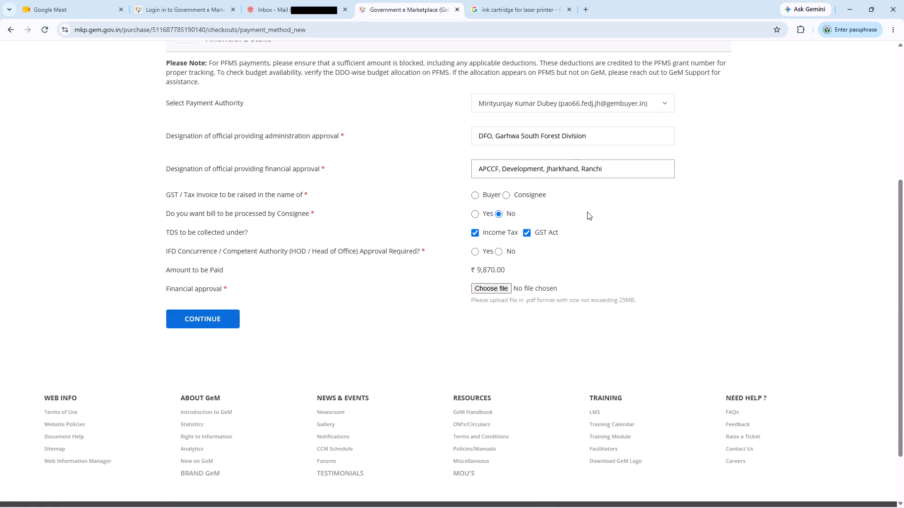
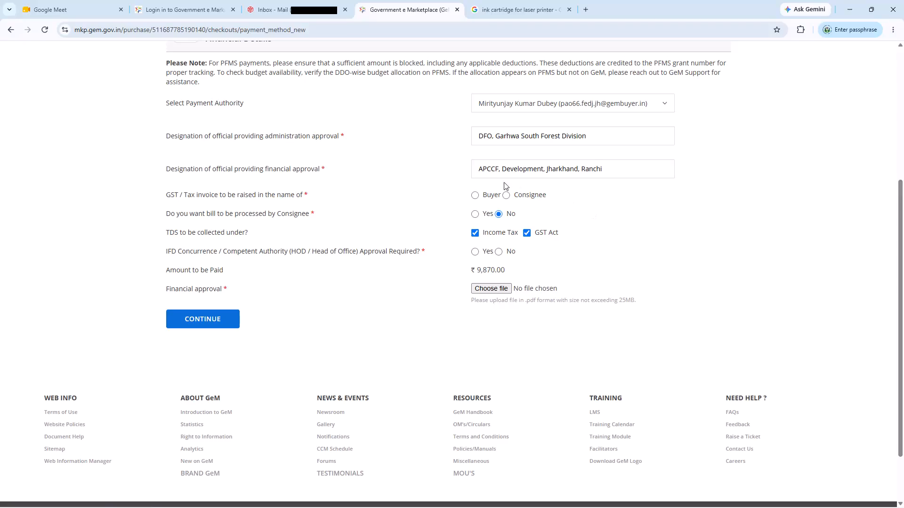
Set the GST / Tax invoice to be raised in the name of the Consignee.
{"action": "left_click", "coordinate": [508, 197]}
Deselect both Income Tax and GST Act for the TDS to be collected.
{"action": "left_click", "coordinate": [476, 237]}
{"action": "left_click", "coordinate": [525, 231]}
{"action": "left_click", "coordinate": [482, 235]}
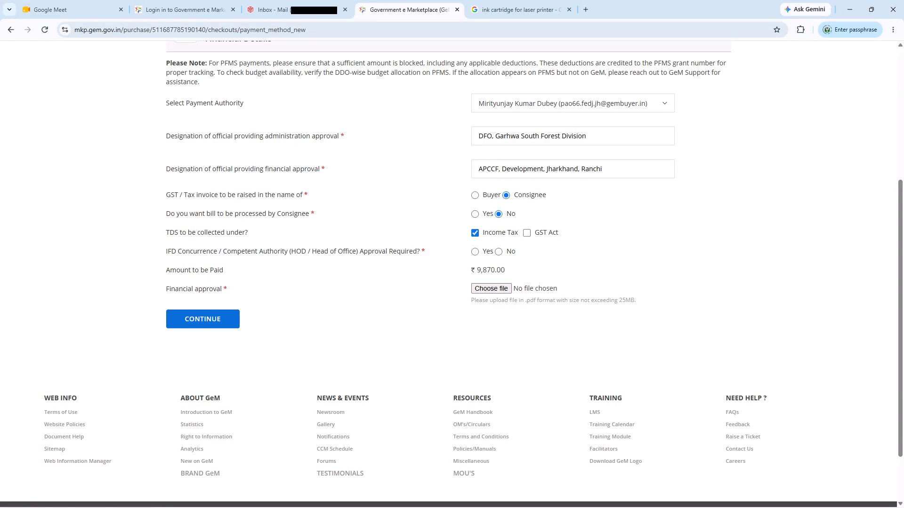
{"action": "left_click", "coordinate": [475, 234]}
Answer No to whether IFD Concurrence / Competent Authority approval is required.
{"action": "left_click", "coordinate": [498, 252]}
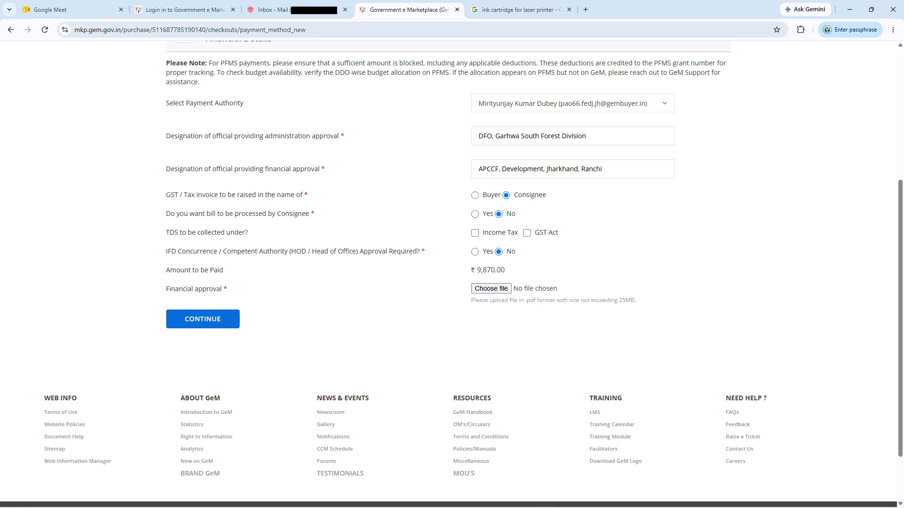
Start choosing the financial approval file and look through the Working Plan folder under IFS for a suitable document.
{"action": "left_click", "coordinate": [477, 287]}
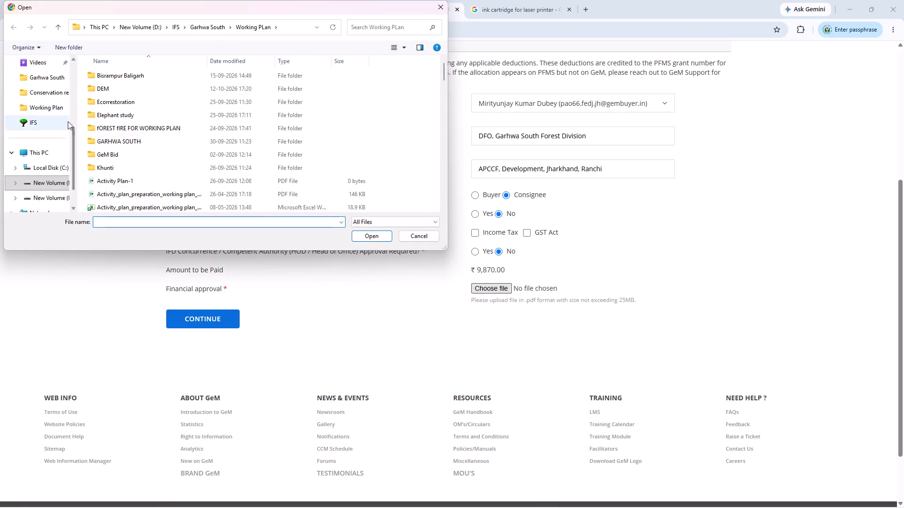
{"action": "left_click", "coordinate": [52, 103]}
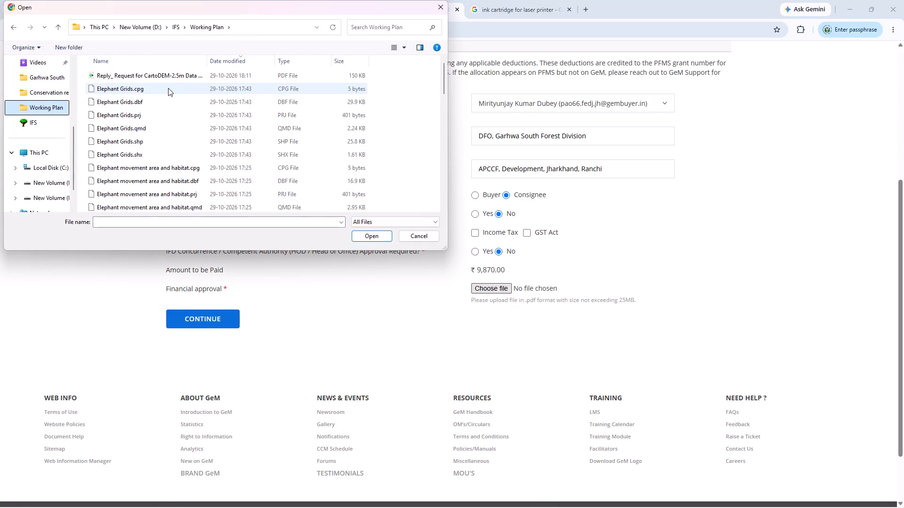
{"action": "scroll", "coordinate": [168, 88], "scroll_direction": "up", "scroll_amount": 2}
{"action": "scroll", "coordinate": [168, 88], "scroll_direction": "down", "scroll_amount": 2}
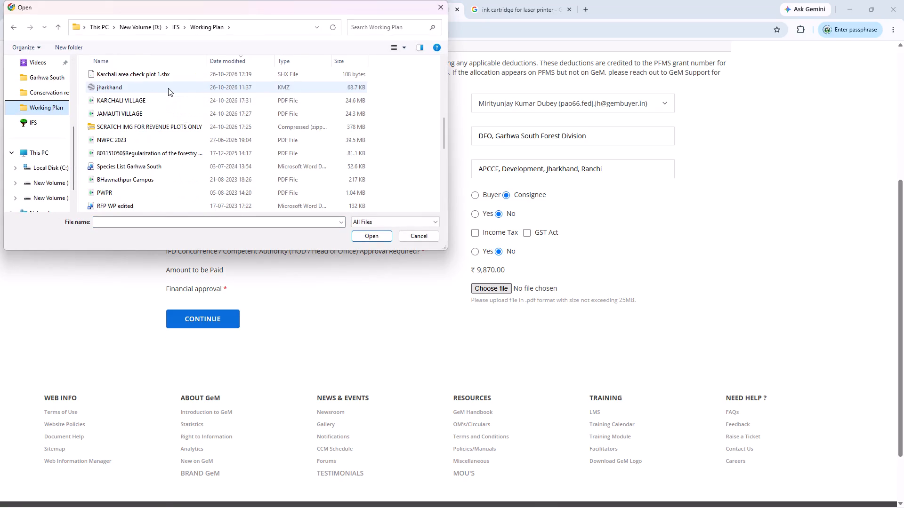
{"action": "scroll", "coordinate": [168, 88], "scroll_direction": "up", "scroll_amount": 2}
{"action": "left_click", "coordinate": [282, 59]}
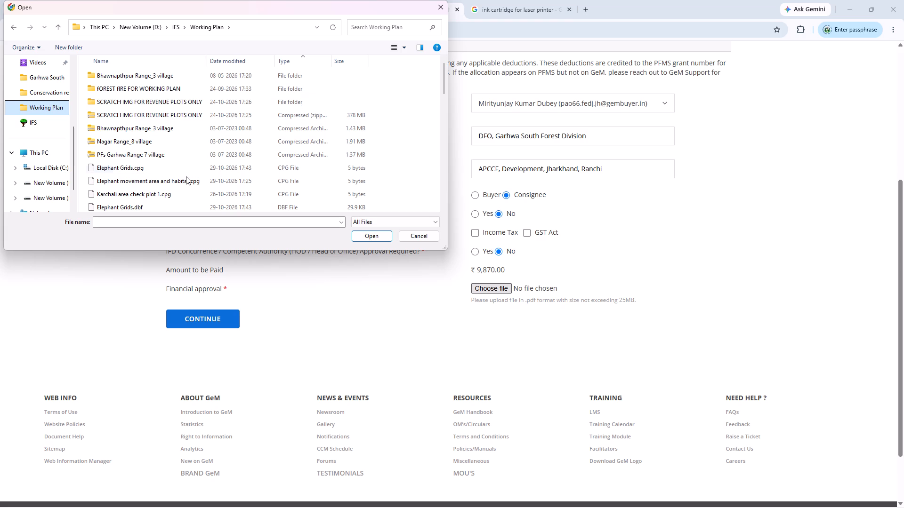
{"action": "scroll", "coordinate": [190, 166], "scroll_direction": "down", "scroll_amount": 1}
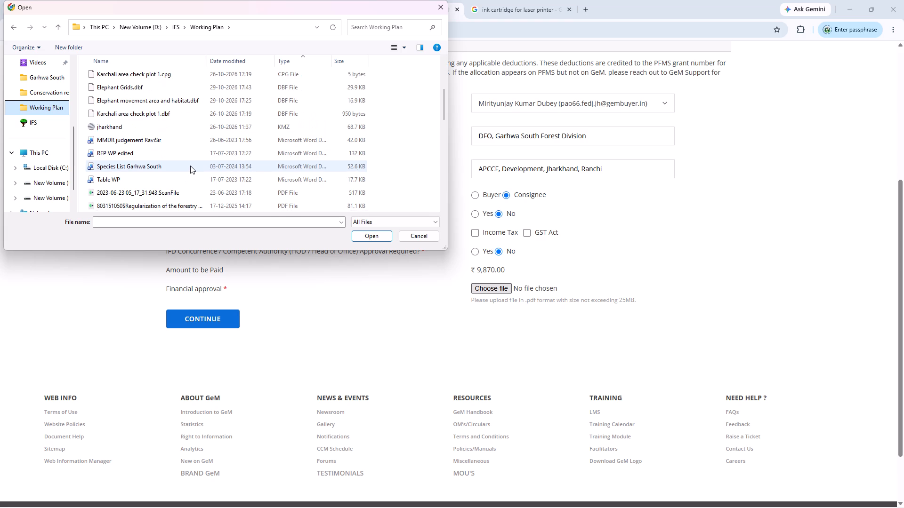
{"action": "scroll", "coordinate": [190, 166], "scroll_direction": "down", "scroll_amount": 2}
{"action": "scroll", "coordinate": [195, 144], "scroll_direction": "up", "scroll_amount": 1}
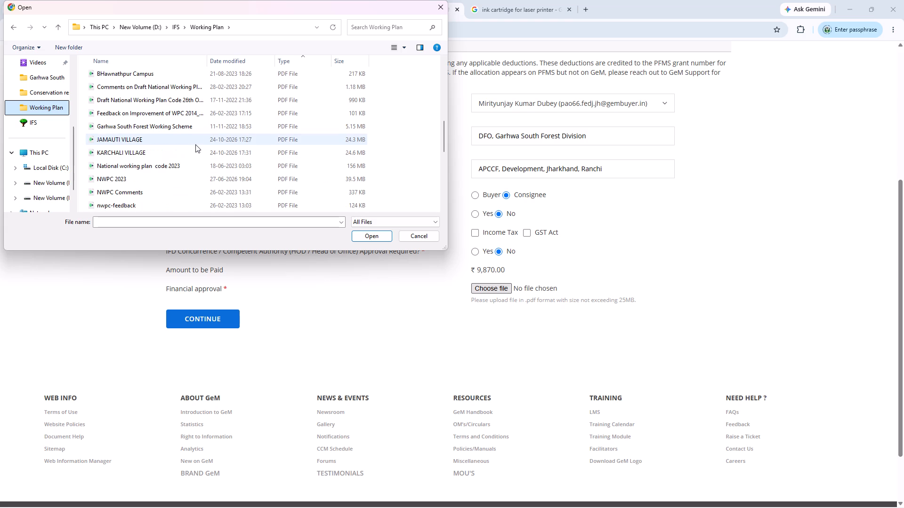
{"action": "scroll", "coordinate": [195, 144], "scroll_direction": "up", "scroll_amount": 1}
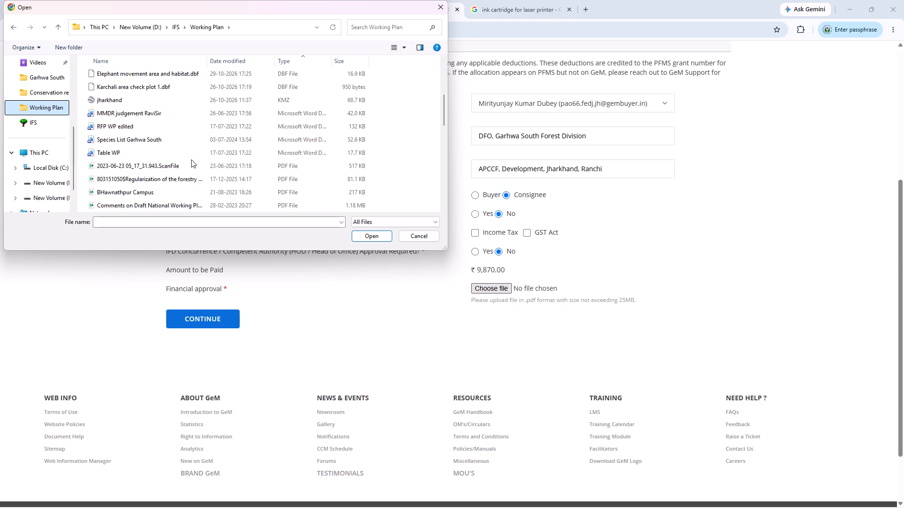
{"action": "scroll", "coordinate": [191, 159], "scroll_direction": "down", "scroll_amount": 2}
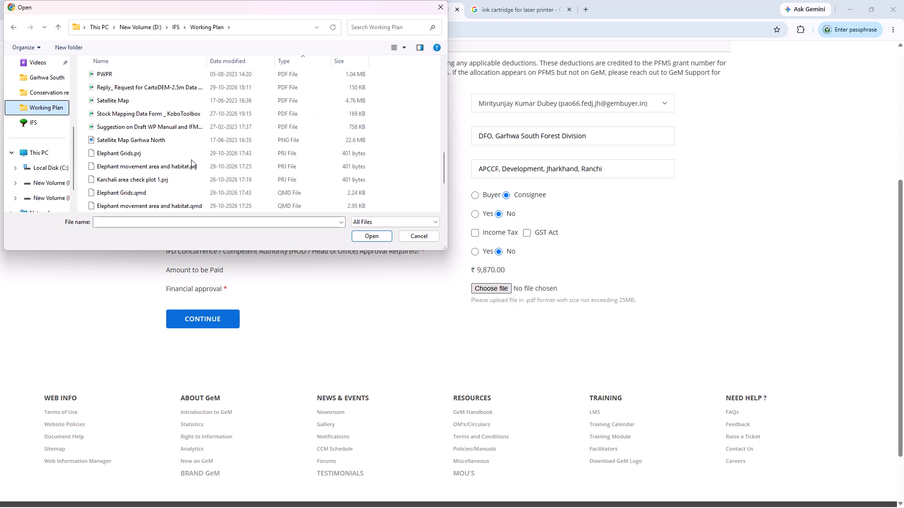
{"action": "scroll", "coordinate": [175, 141], "scroll_direction": "up", "scroll_amount": 3}
{"action": "scroll", "coordinate": [175, 141], "scroll_direction": "down", "scroll_amount": 1}
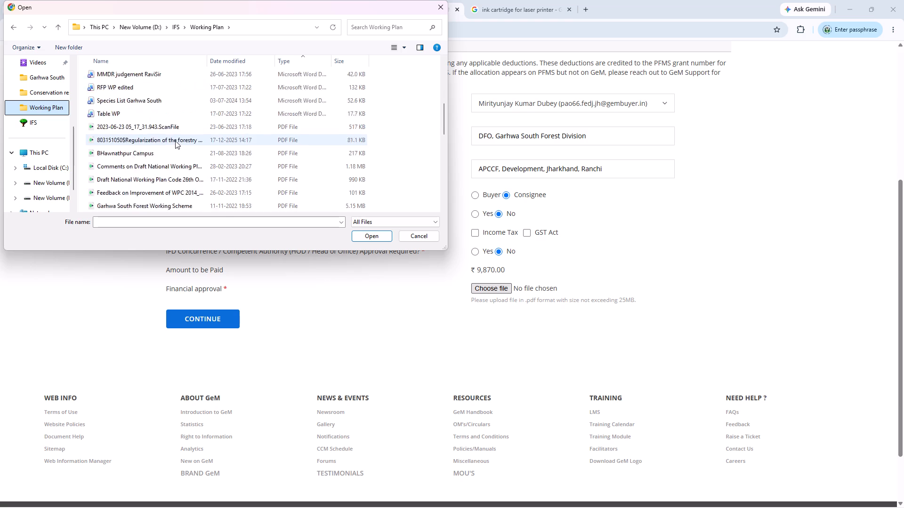
{"action": "scroll", "coordinate": [175, 141], "scroll_direction": "down", "scroll_amount": 2}
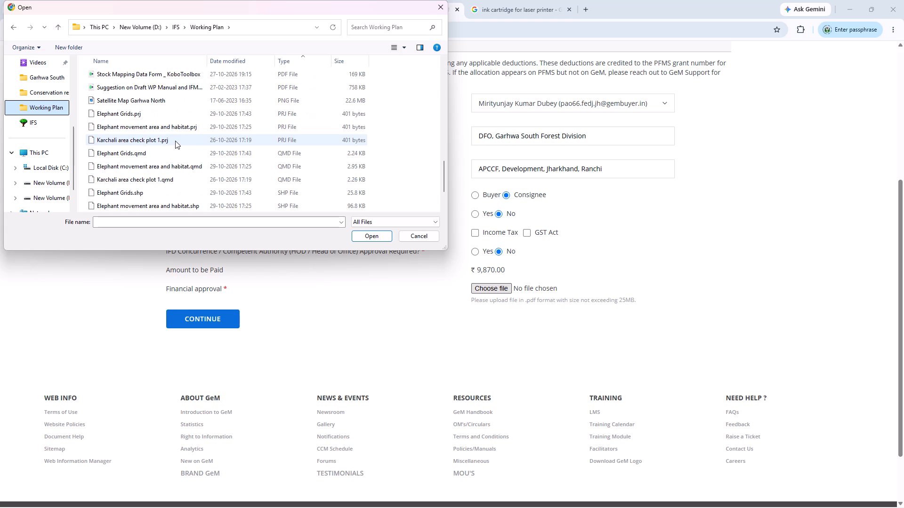
{"action": "scroll", "coordinate": [175, 141], "scroll_direction": "up", "scroll_amount": 2}
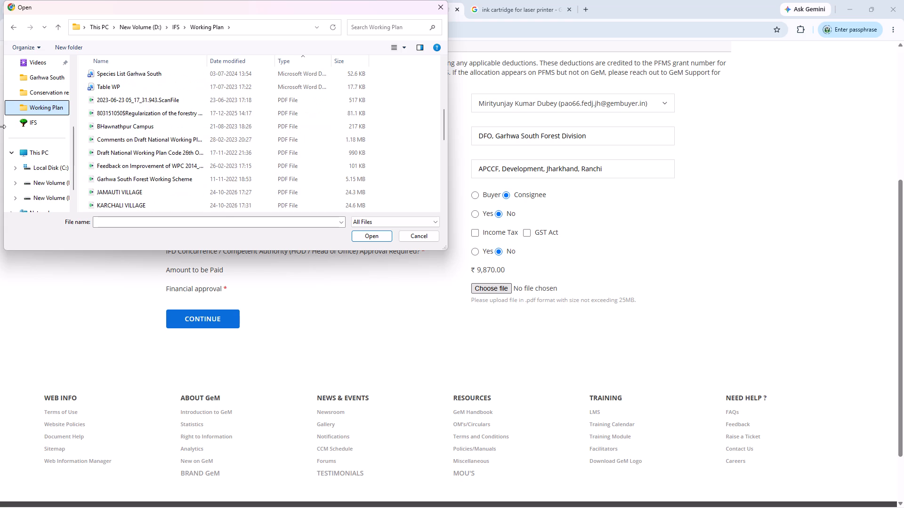
Attach "Sub Allotment no. 343 dt. 09.06.2026 Working Plan" from Garhwa South's Working PLan folder as the financial approval.
{"action": "left_click", "coordinate": [51, 81]}
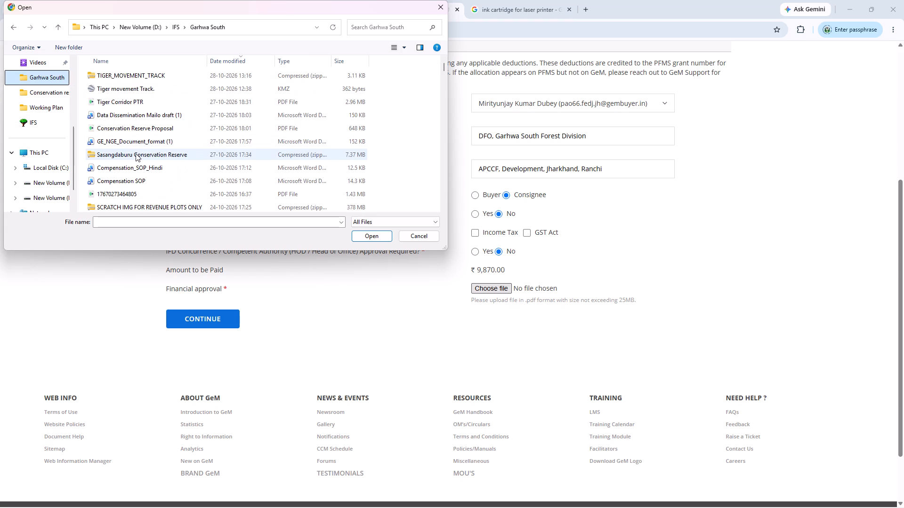
{"action": "scroll", "coordinate": [136, 153], "scroll_direction": "down", "scroll_amount": 11}
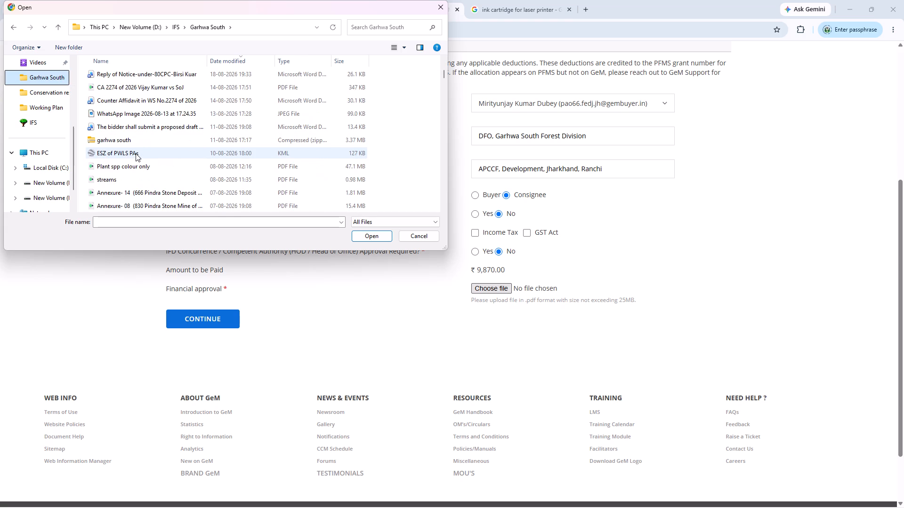
{"action": "scroll", "coordinate": [136, 153], "scroll_direction": "down", "scroll_amount": 8}
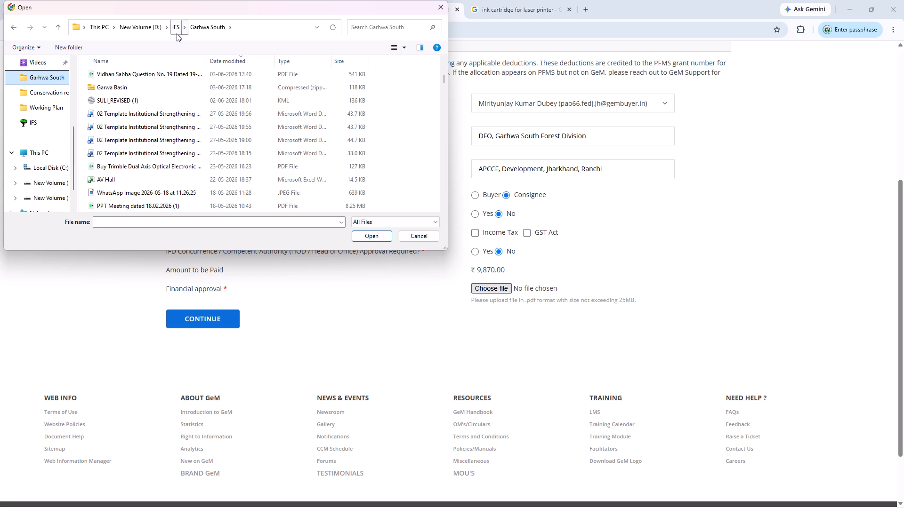
{"action": "left_click", "coordinate": [165, 64]}
{"action": "scroll", "coordinate": [143, 154], "scroll_direction": "down", "scroll_amount": 2}
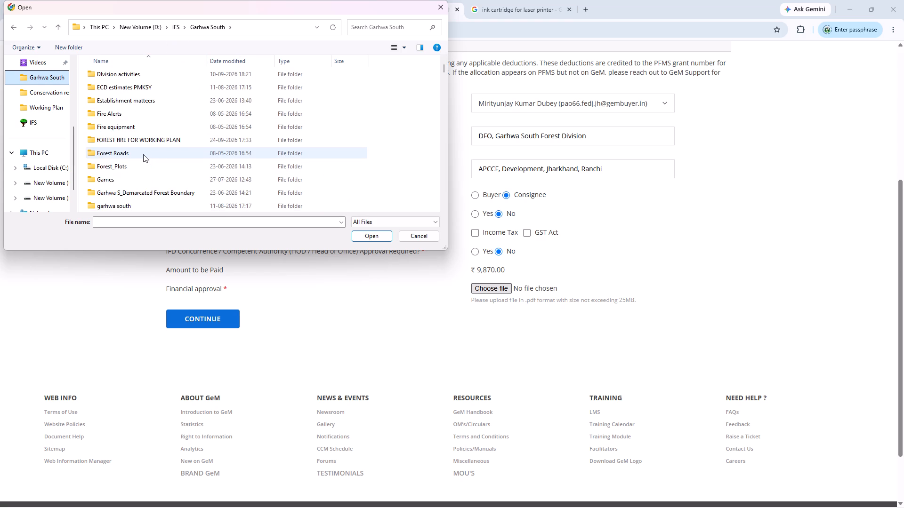
{"action": "scroll", "coordinate": [143, 154], "scroll_direction": "down", "scroll_amount": 5}
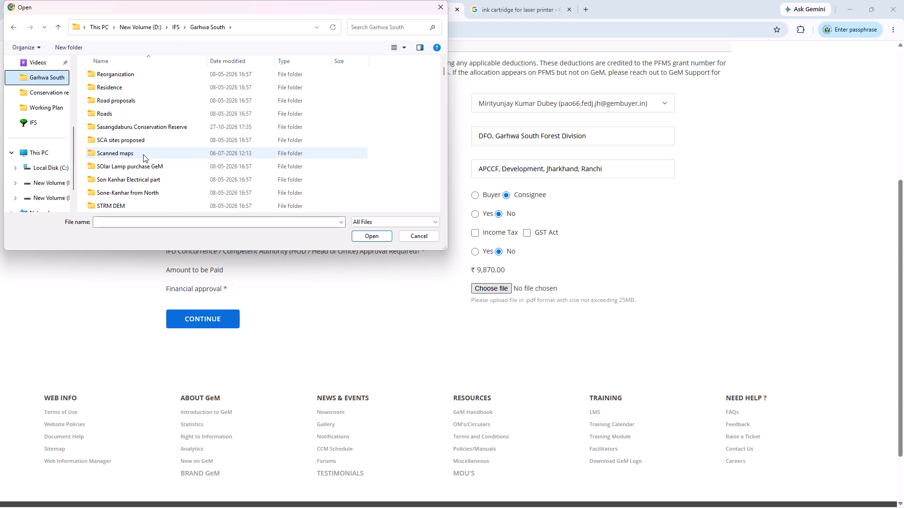
{"action": "scroll", "coordinate": [143, 154], "scroll_direction": "down", "scroll_amount": 1}
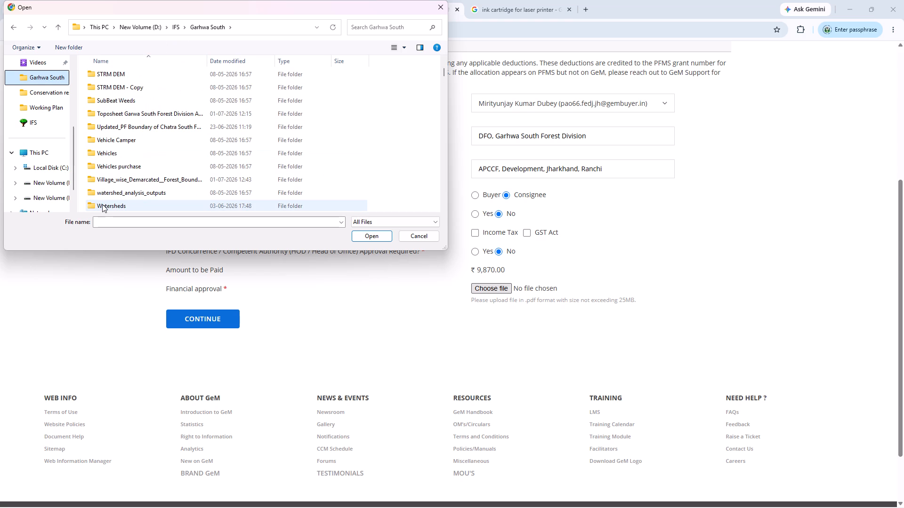
{"action": "scroll", "coordinate": [102, 204], "scroll_direction": "down", "scroll_amount": 1}
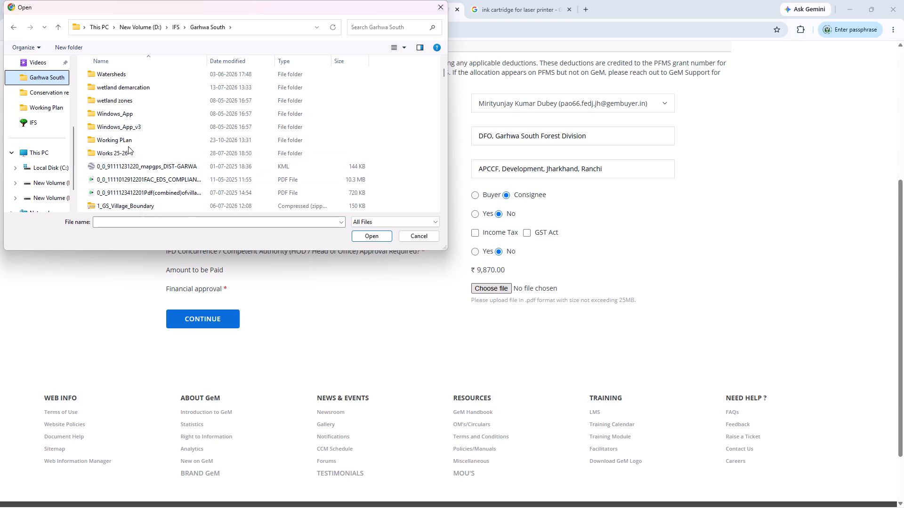
{"action": "double_click", "coordinate": [139, 142]}
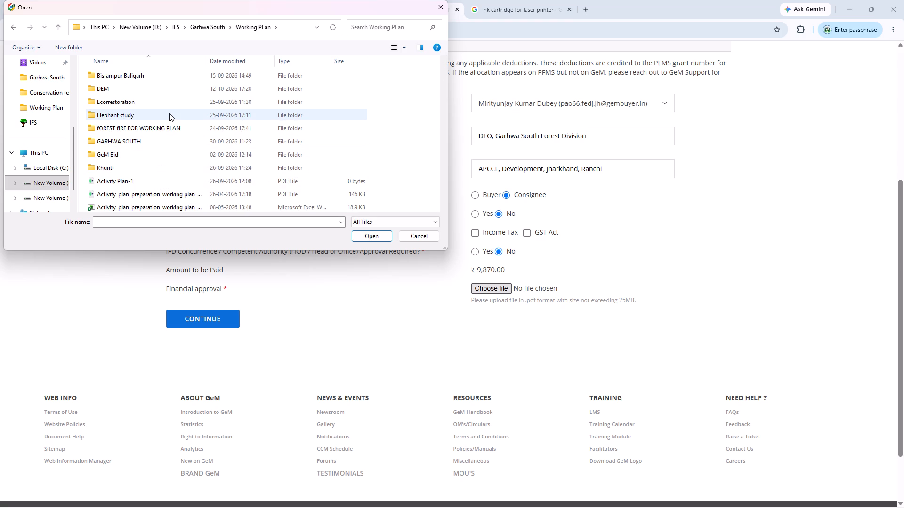
{"action": "scroll", "coordinate": [169, 113], "scroll_direction": "down", "scroll_amount": 1}
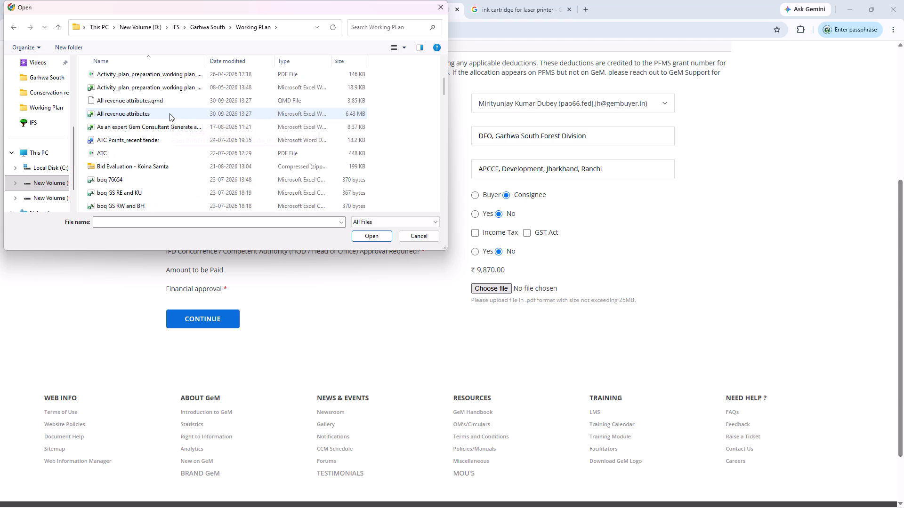
{"action": "scroll", "coordinate": [169, 113], "scroll_direction": "up", "scroll_amount": 2}
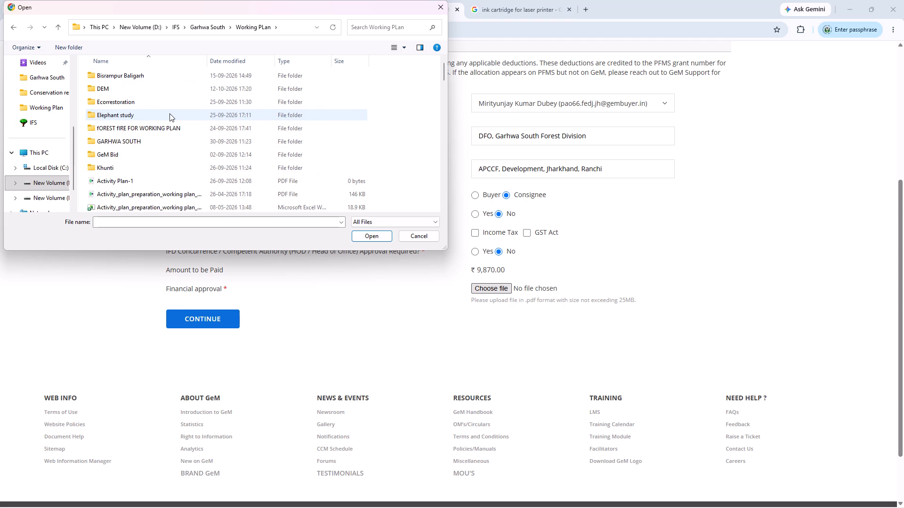
{"action": "scroll", "coordinate": [169, 113], "scroll_direction": "down", "scroll_amount": 4}
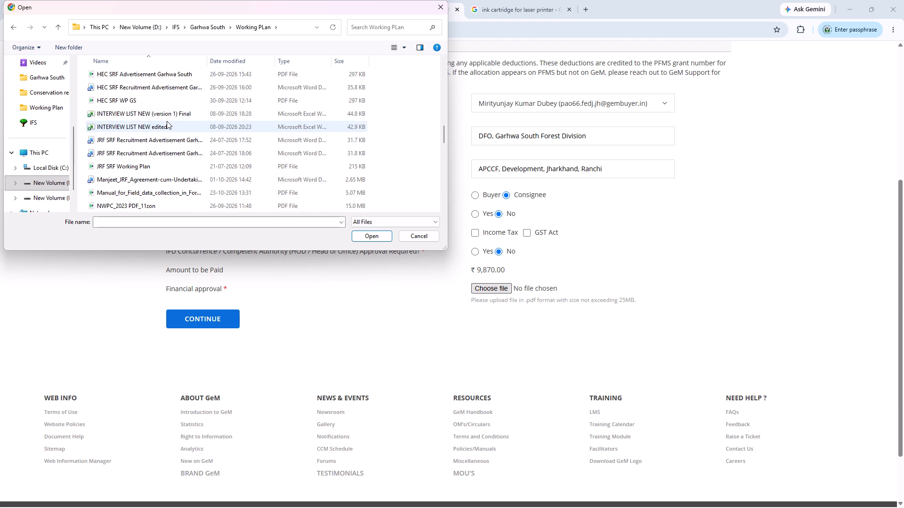
{"action": "scroll", "coordinate": [167, 121], "scroll_direction": "down", "scroll_amount": 2}
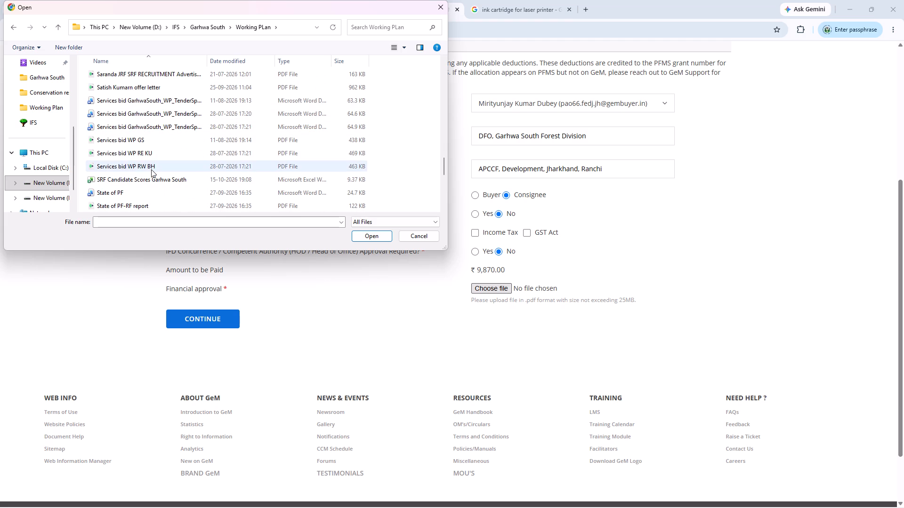
{"action": "scroll", "coordinate": [144, 187], "scroll_direction": "down", "scroll_amount": 2}
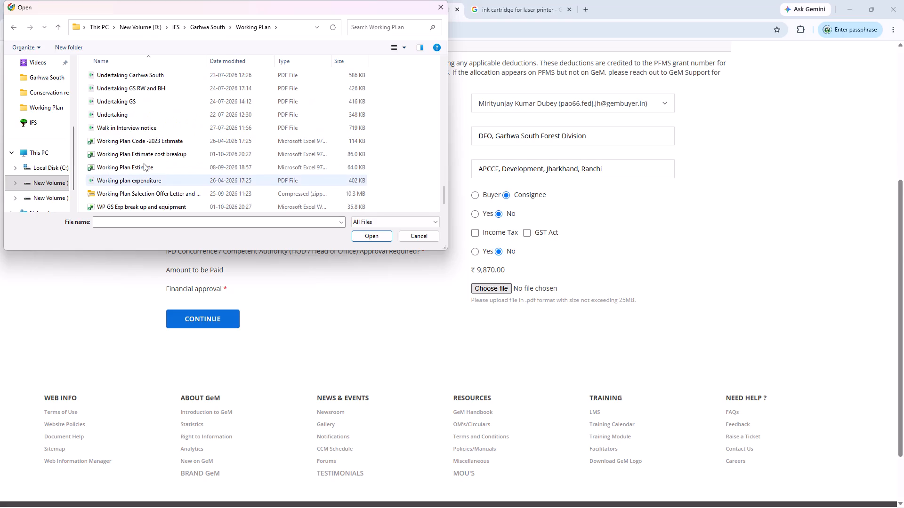
{"action": "scroll", "coordinate": [144, 163], "scroll_direction": "up", "scroll_amount": 1}
{"action": "left_click", "coordinate": [150, 97]}
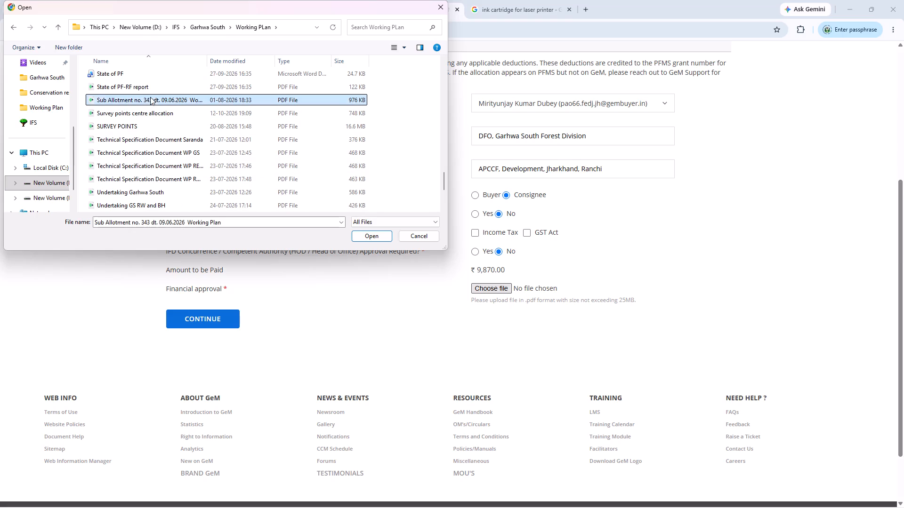
{"action": "left_click", "coordinate": [366, 235]}
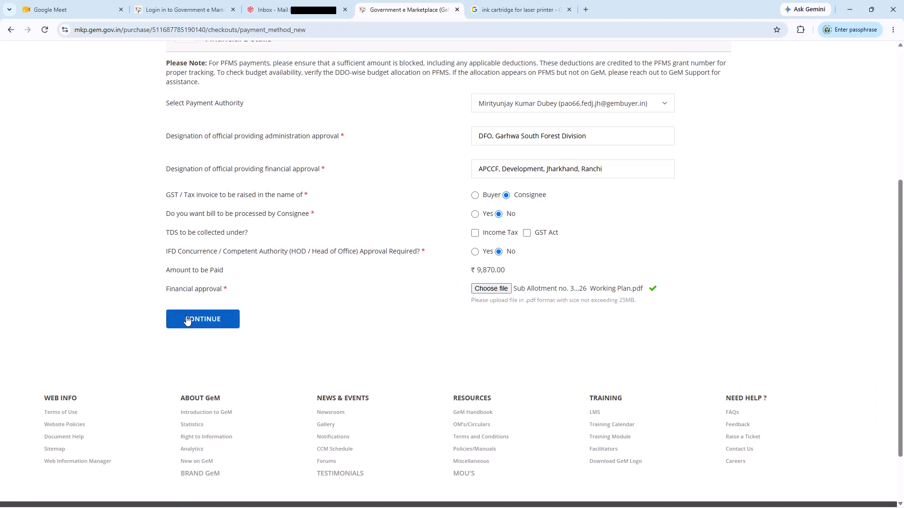
Submit the completed financial details and continue the checkout.
{"action": "left_click", "coordinate": [186, 316]}
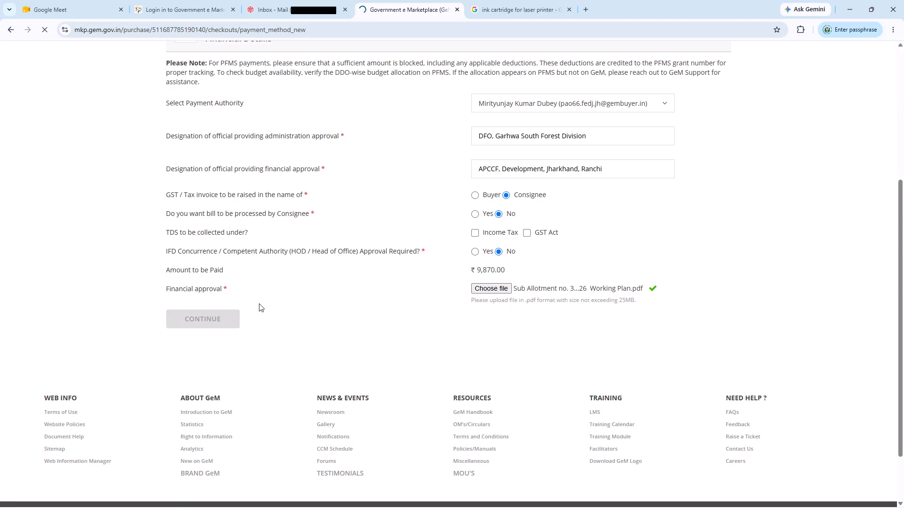
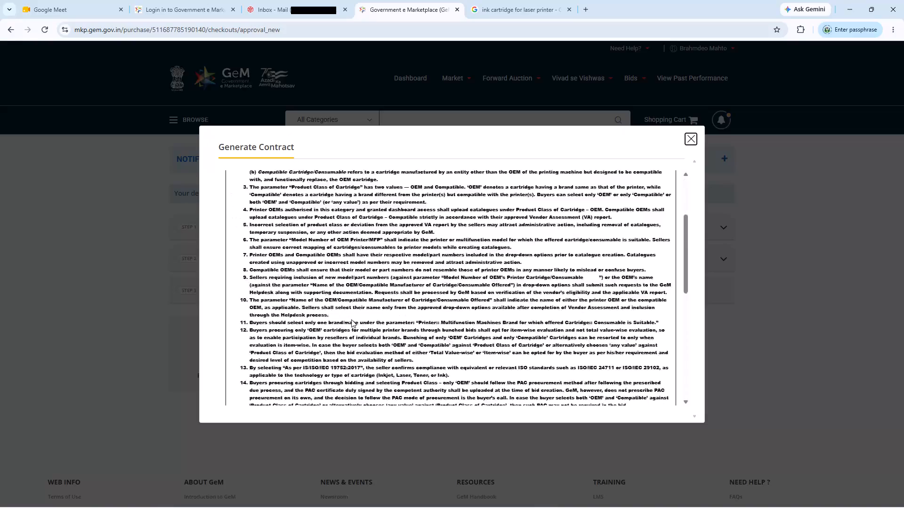
Read through the Generate Contract terms to the end and accept and save them.
{"action": "scroll", "coordinate": [351, 319], "scroll_direction": "down", "scroll_amount": 2}
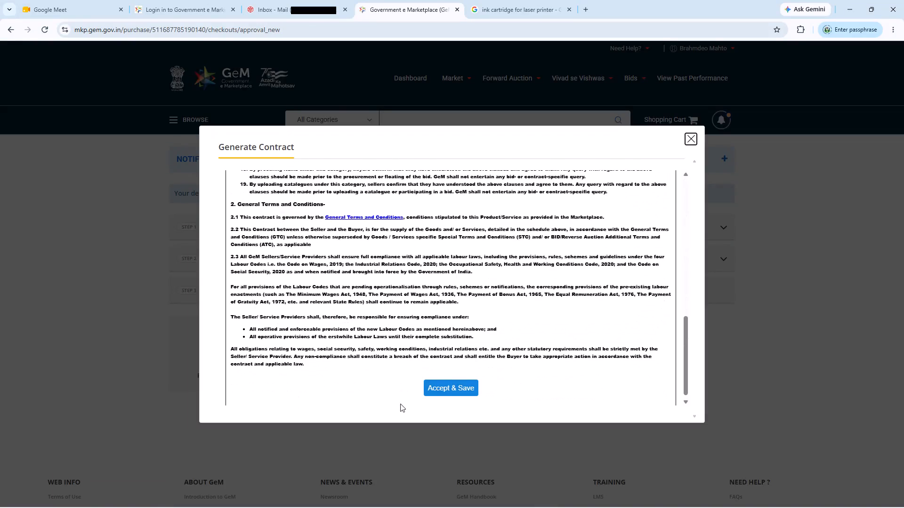
{"action": "left_click", "coordinate": [438, 386]}
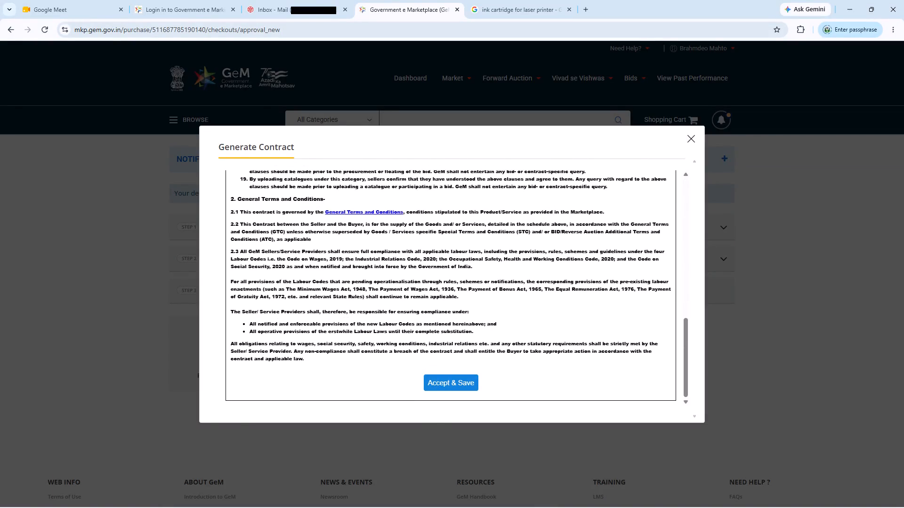
Choose OTP verification for the Financial Details document and get ready to enter the one-time code.
{"action": "scroll", "coordinate": [490, 323], "scroll_direction": "down", "scroll_amount": 1}
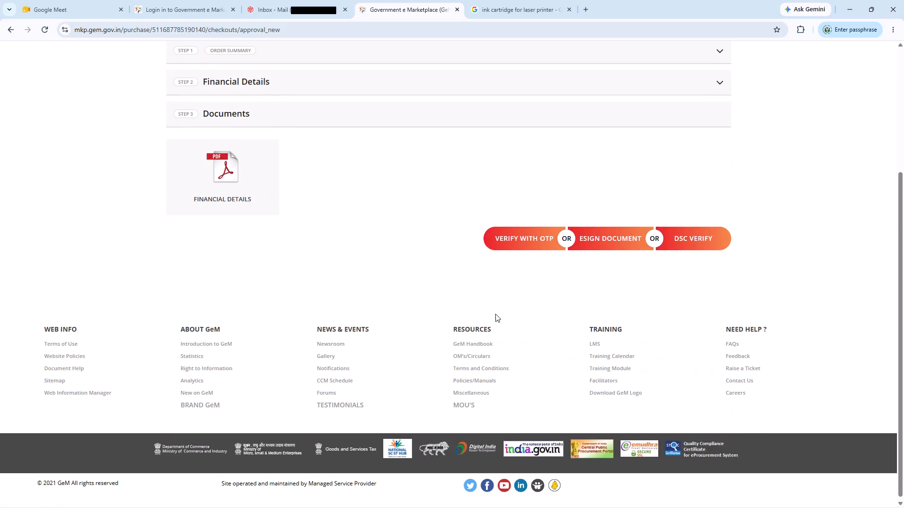
{"action": "left_click", "coordinate": [532, 237]}
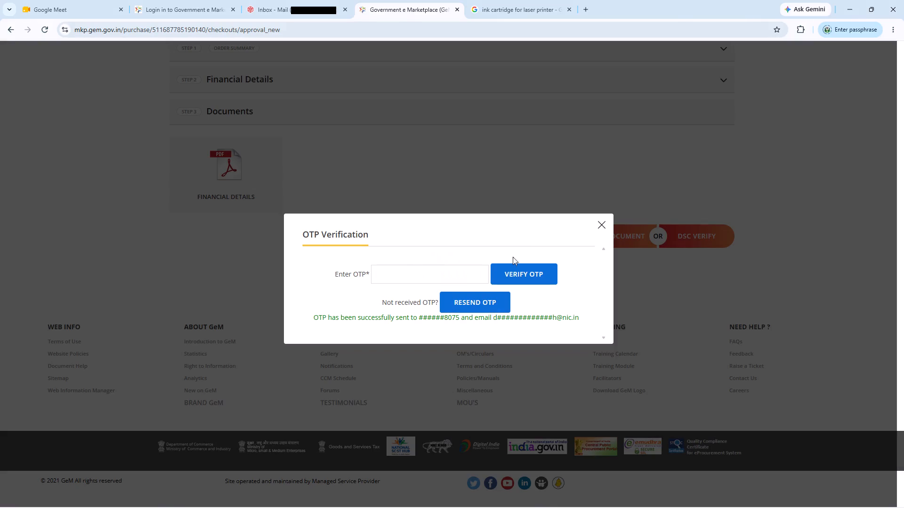
{"action": "left_click", "coordinate": [445, 278]}
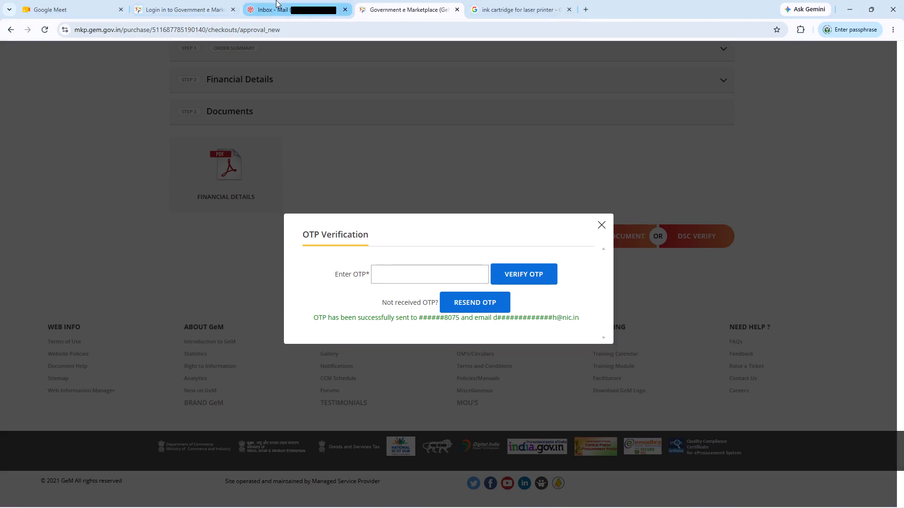